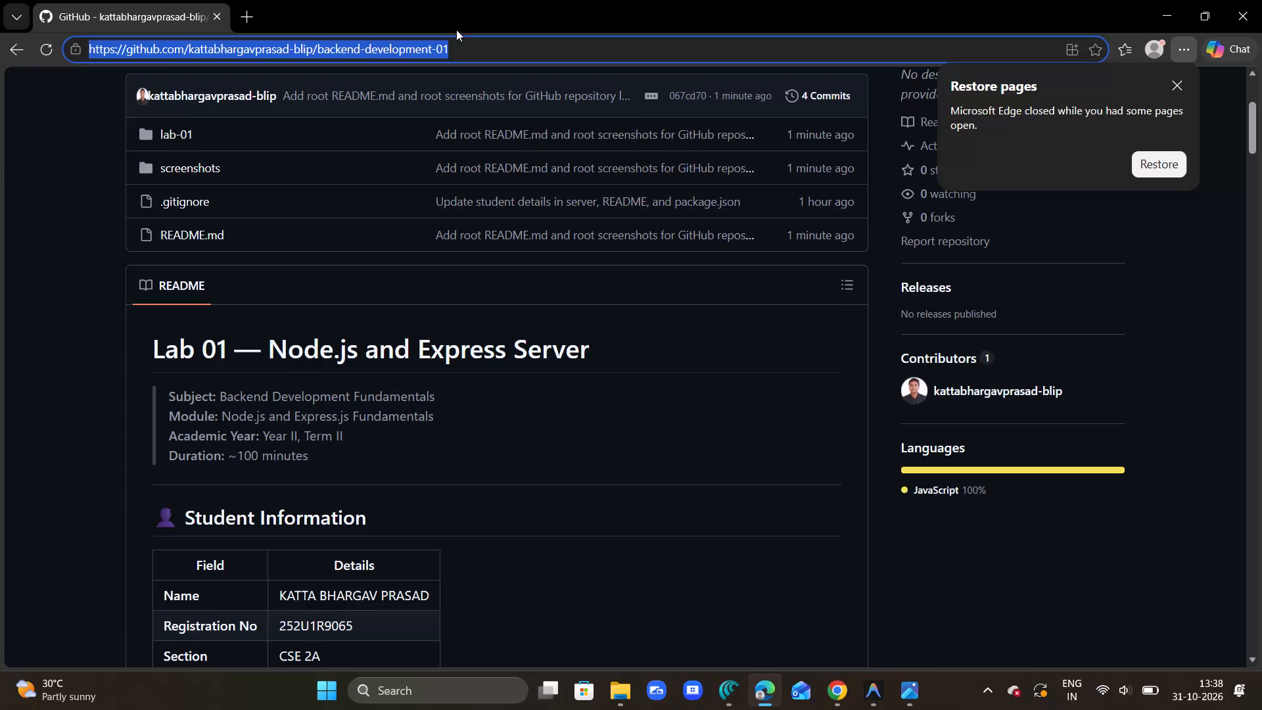
{"action": "left_click", "coordinate": [456, 34]}
{"action": "left_click", "coordinate": [438, 45]}
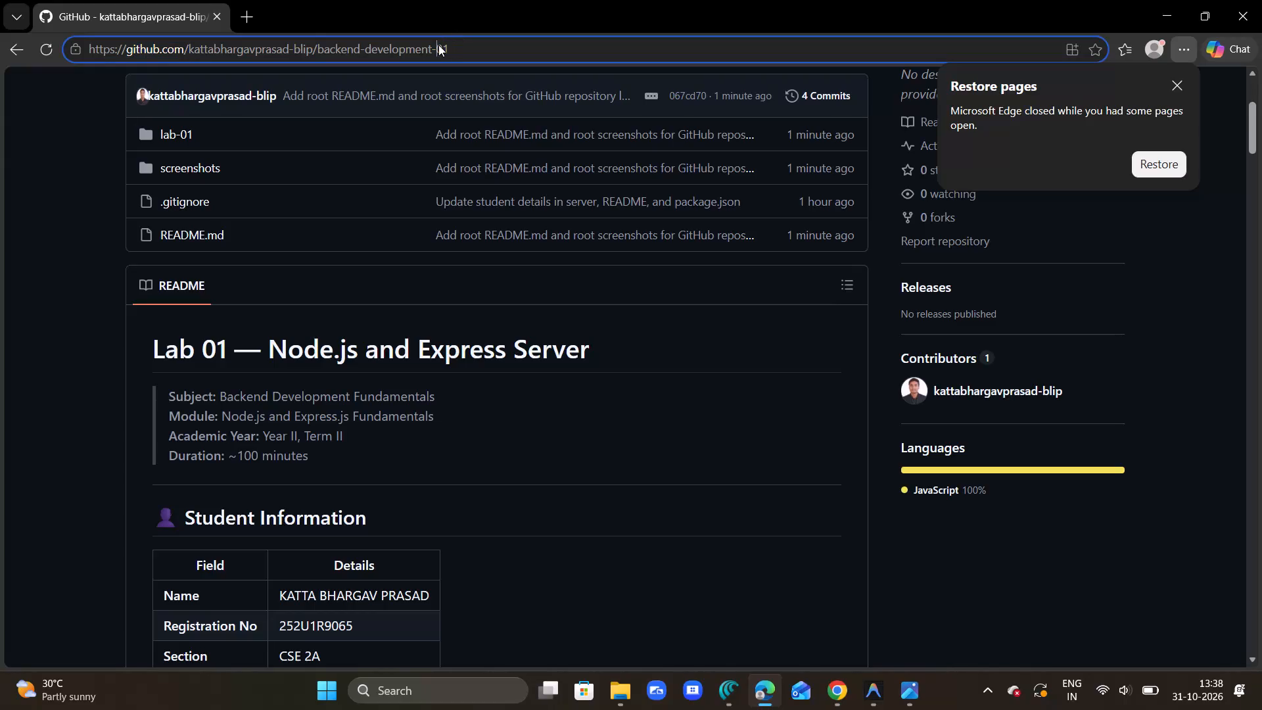
{"action": "left_click_drag", "start_coordinate": [448, 48], "coordinate": [127, 61]}
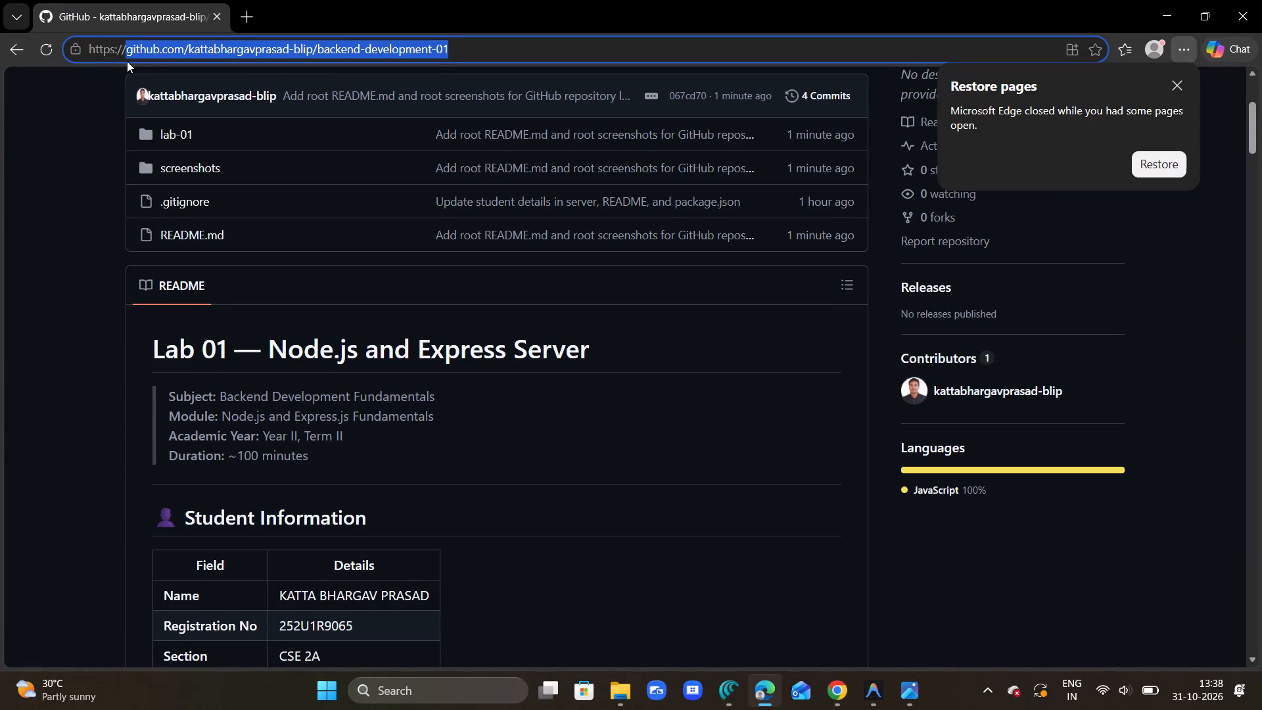
{"action": "key", "text": "ctrl+c"}
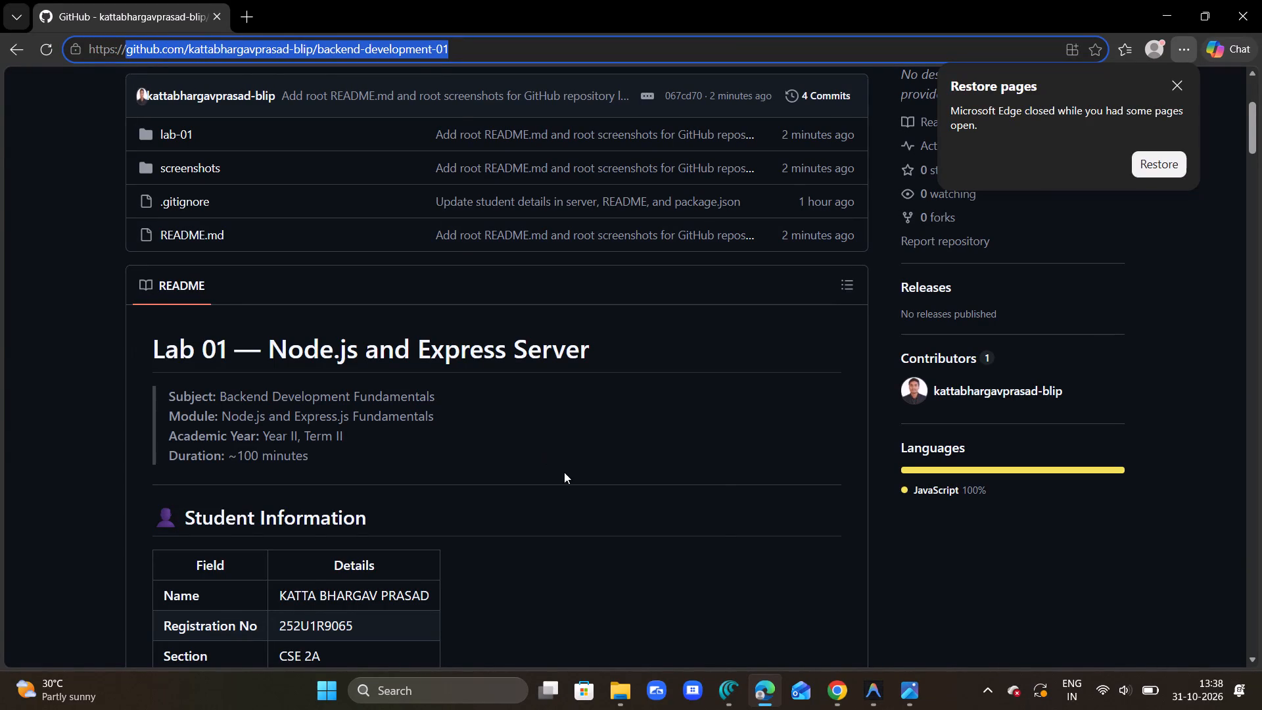
Switch to Chrome and open the copied backend-development-01 repository address in a new tab.
{"action": "left_click", "coordinate": [850, 685]}
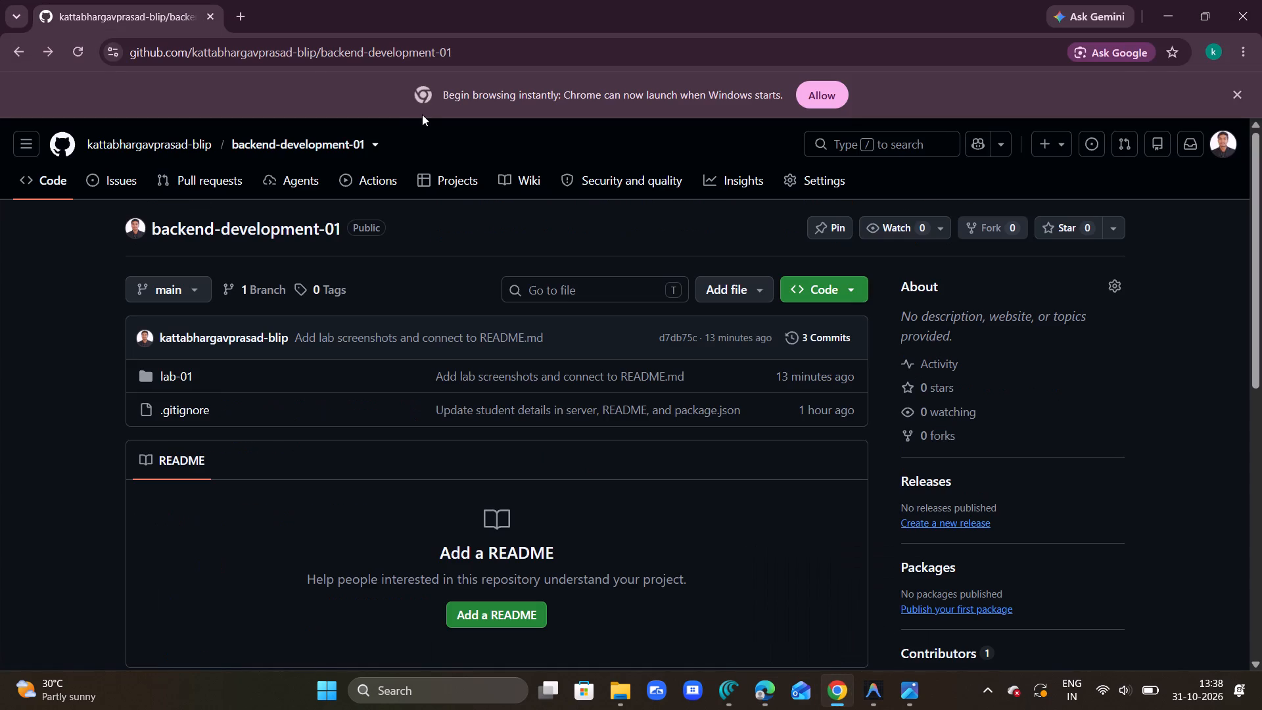
{"action": "left_click", "coordinate": [245, 23]}
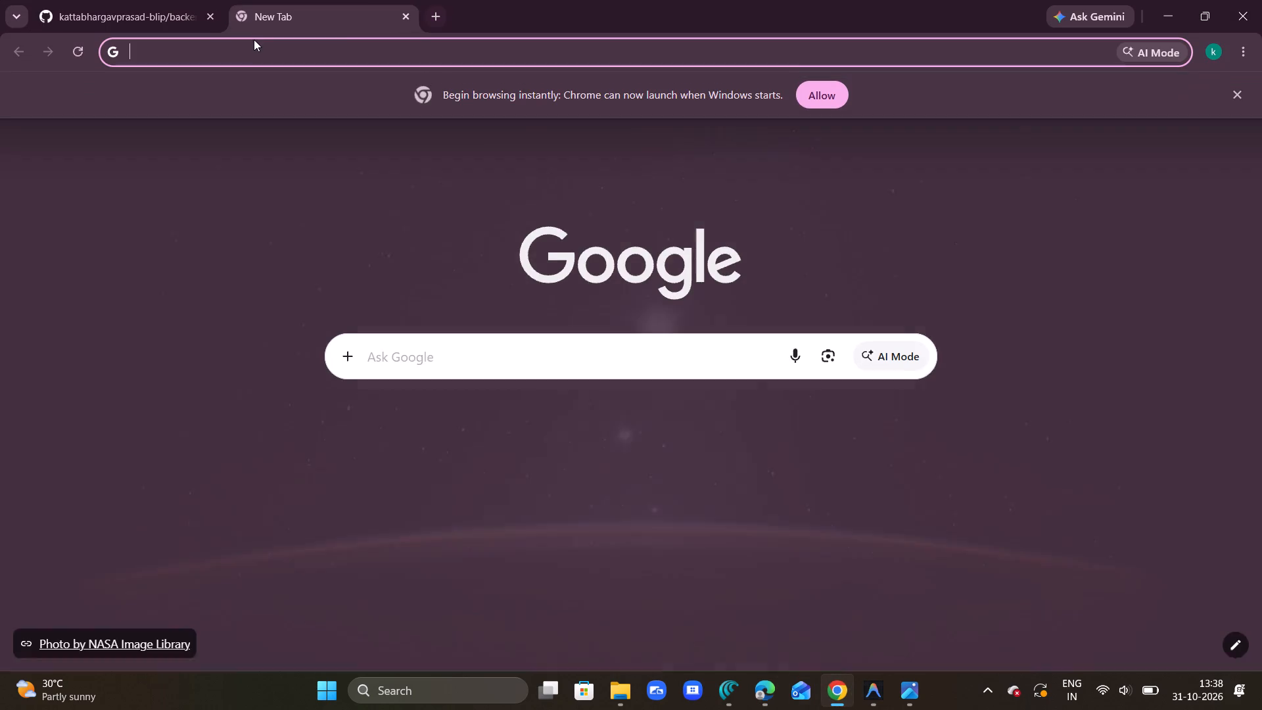
{"action": "left_click", "coordinate": [252, 50]}
{"action": "key", "text": "ctrl+v"}
{"action": "key", "text": "Return"}
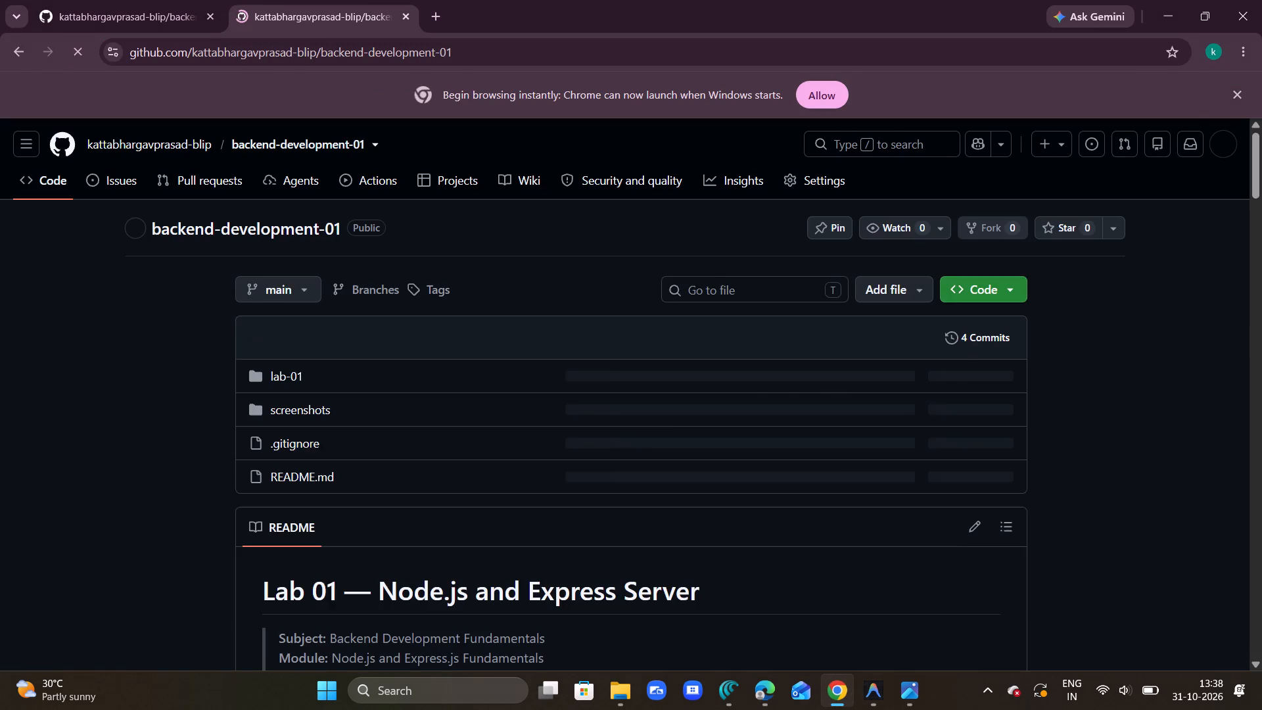
Examine the repository's file list and Lab 01 README, and minimize the Chrome window.
{"action": "scroll", "coordinate": [240, 385], "scroll_direction": "down", "scroll_amount": 18}
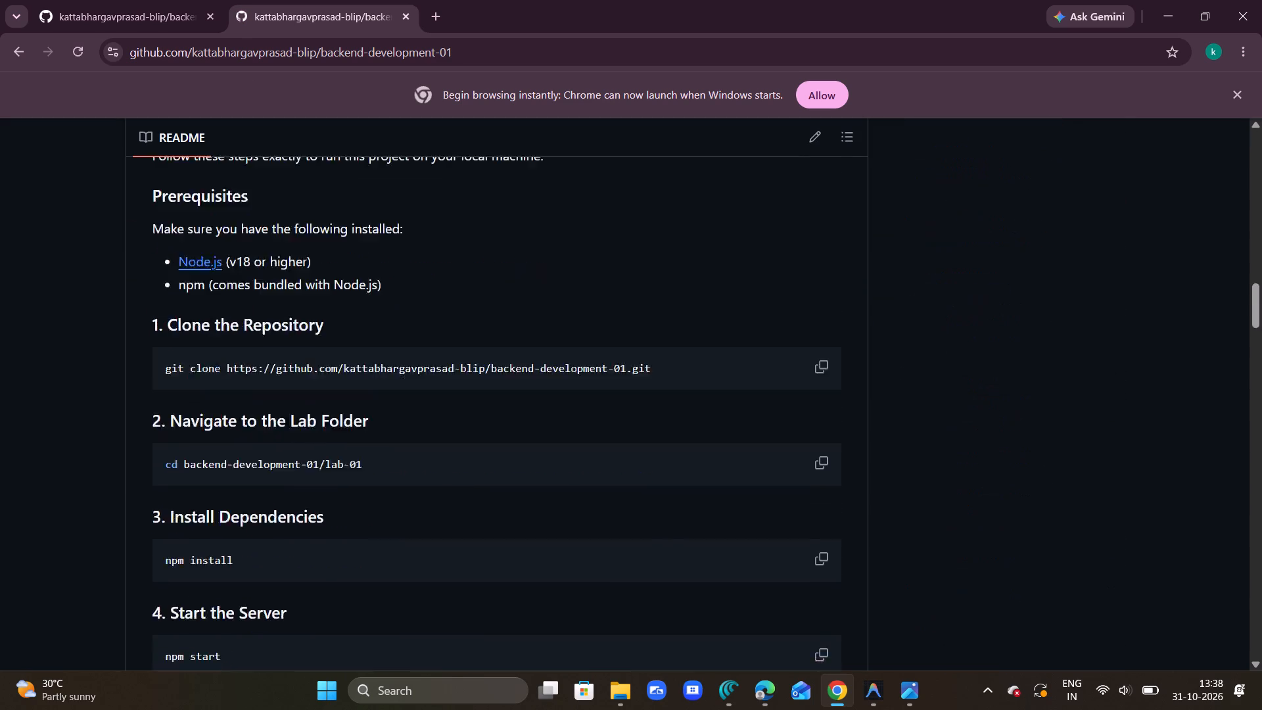
{"action": "scroll", "coordinate": [240, 385], "scroll_direction": "down", "scroll_amount": 10}
{"action": "scroll", "coordinate": [240, 385], "scroll_direction": "down", "scroll_amount": 19}
{"action": "scroll", "coordinate": [240, 385], "scroll_direction": "up", "scroll_amount": 20}
{"action": "scroll", "coordinate": [240, 385], "scroll_direction": "up", "scroll_amount": 20}
{"action": "scroll", "coordinate": [240, 385], "scroll_direction": "up", "scroll_amount": 15}
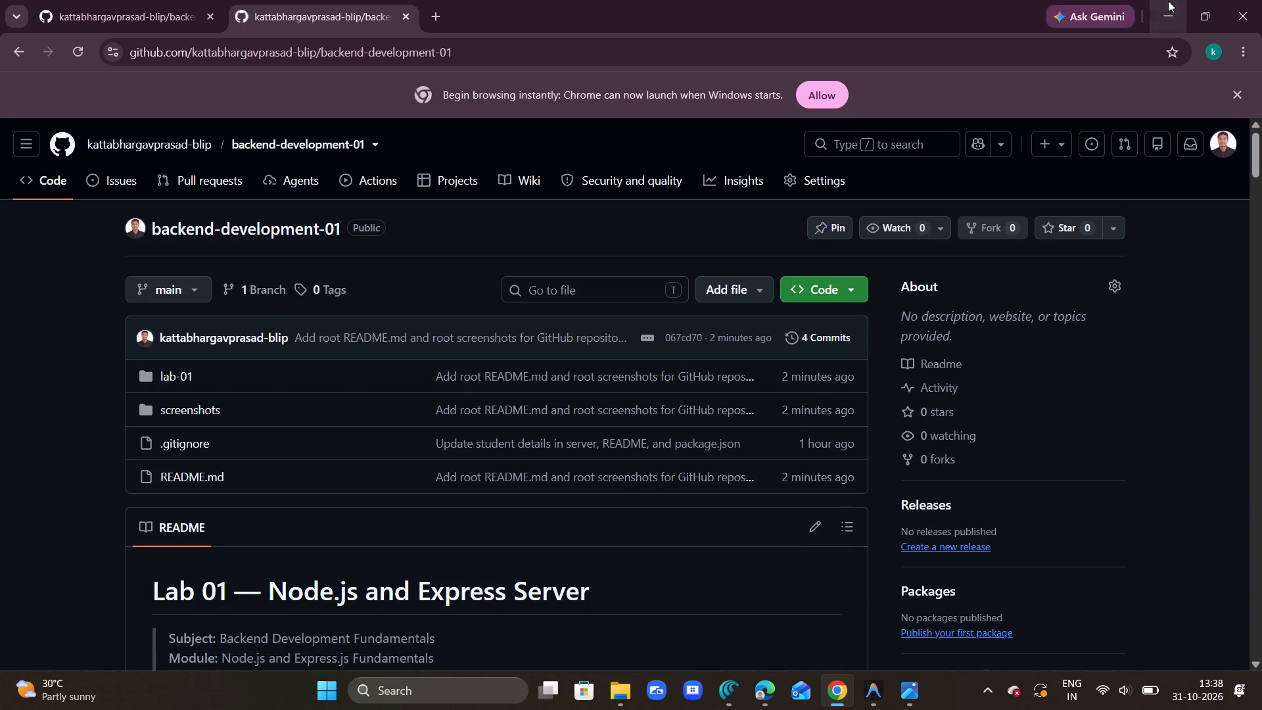
{"action": "left_click", "coordinate": [1168, 1]}
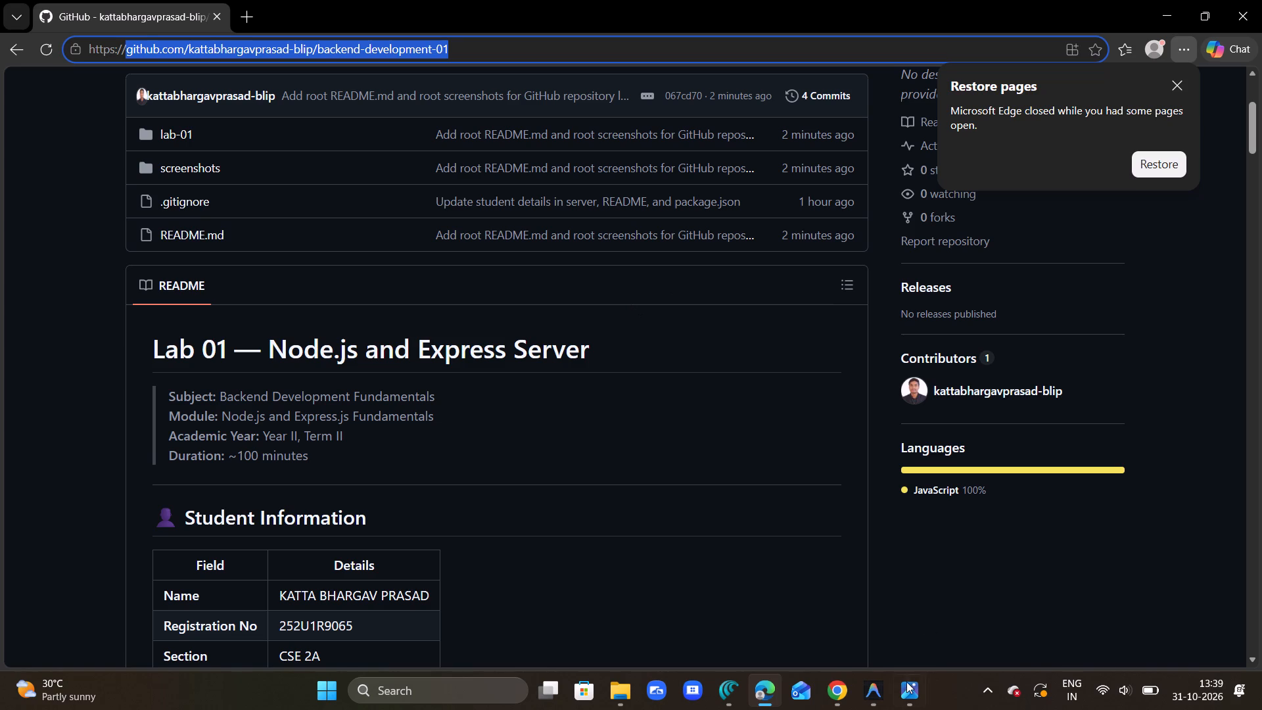
Switch to File Explorer and go to the Home view of recent files.
{"action": "double_click", "coordinate": [607, 677]}
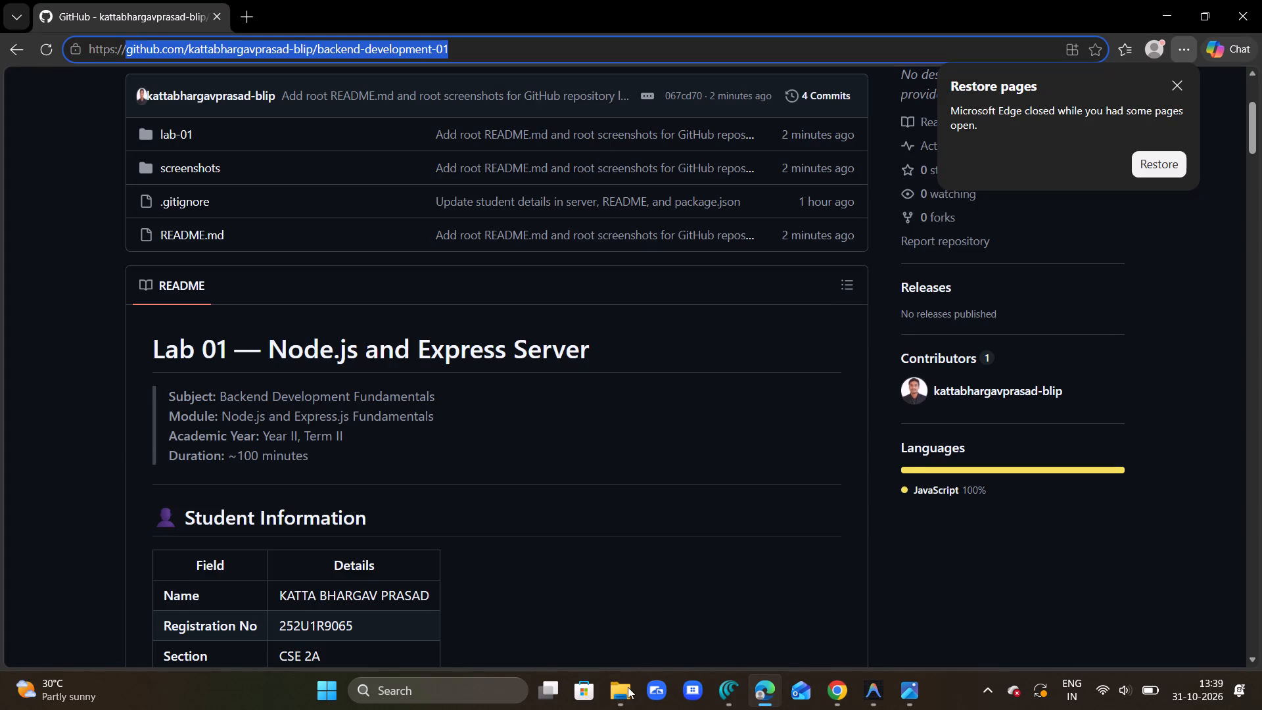
{"action": "left_click", "coordinate": [628, 687]}
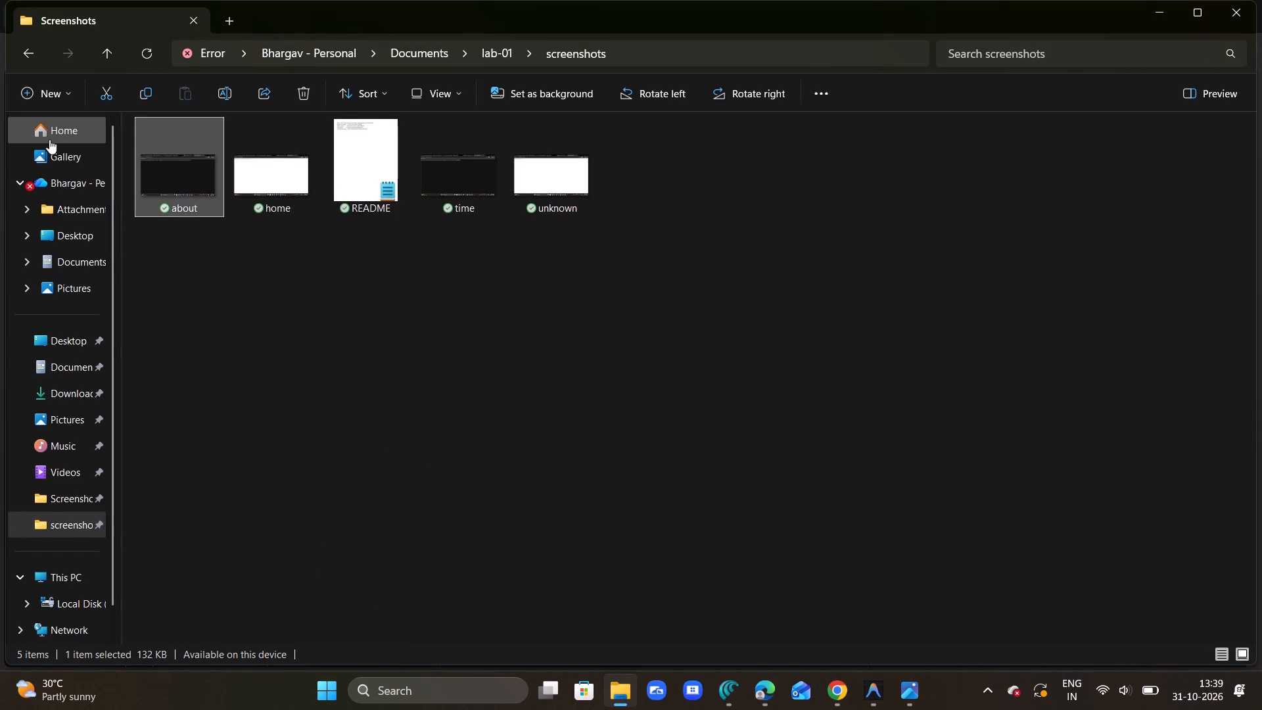
{"action": "left_click", "coordinate": [50, 139]}
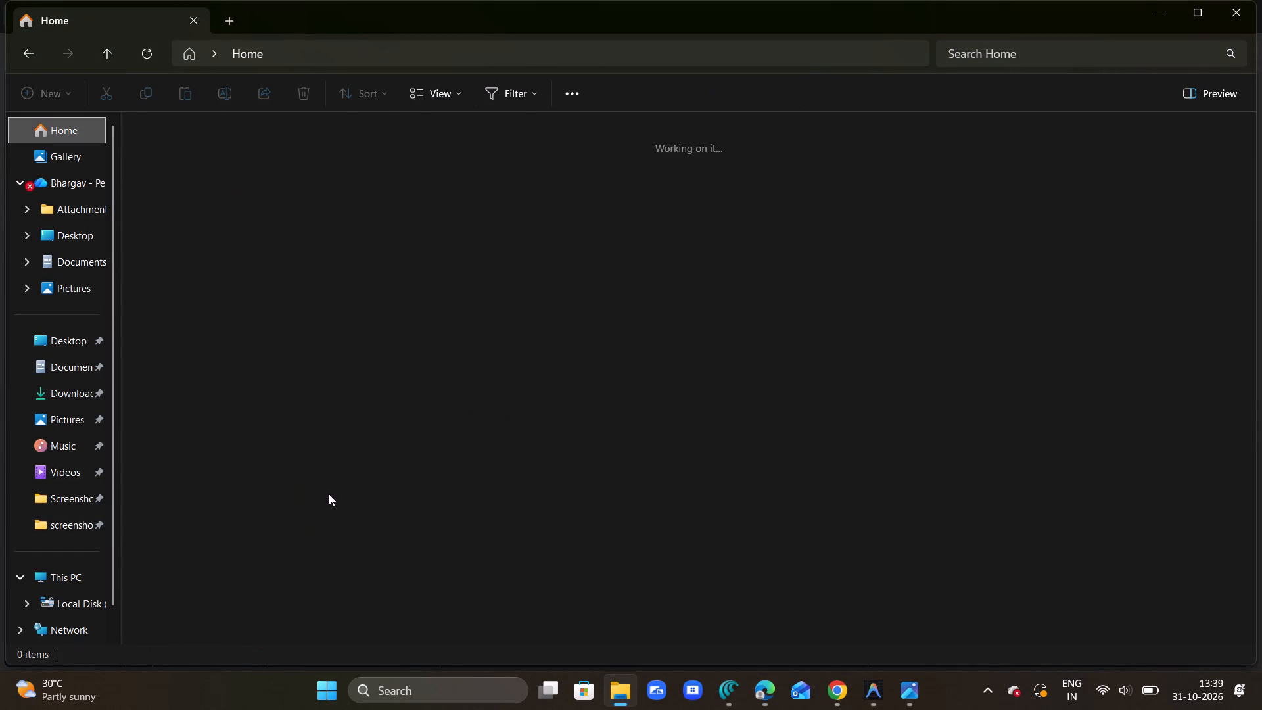
Open the recent file LAB 1 from the AI Driver route\frontend\src folder in Word, just this once.
{"action": "scroll", "coordinate": [324, 480], "scroll_direction": "down", "scroll_amount": 2}
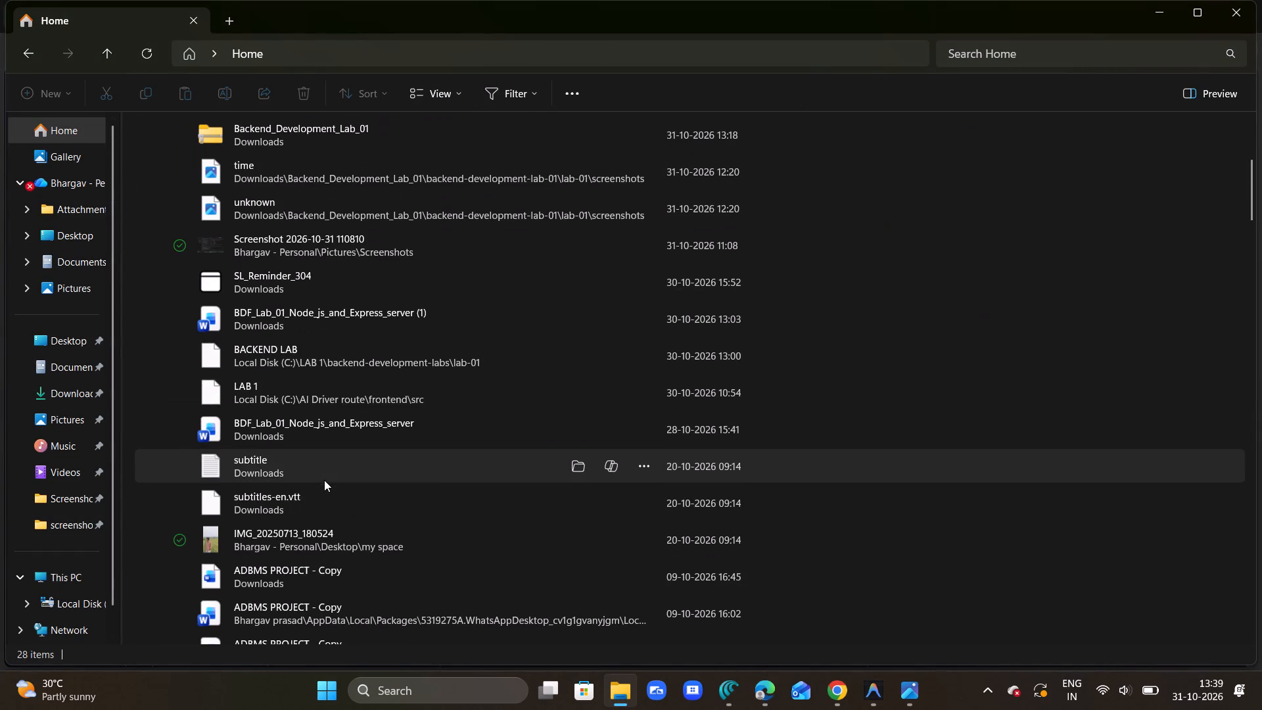
{"action": "scroll", "coordinate": [324, 480], "scroll_direction": "down", "scroll_amount": 1}
{"action": "double_click", "coordinate": [246, 387]}
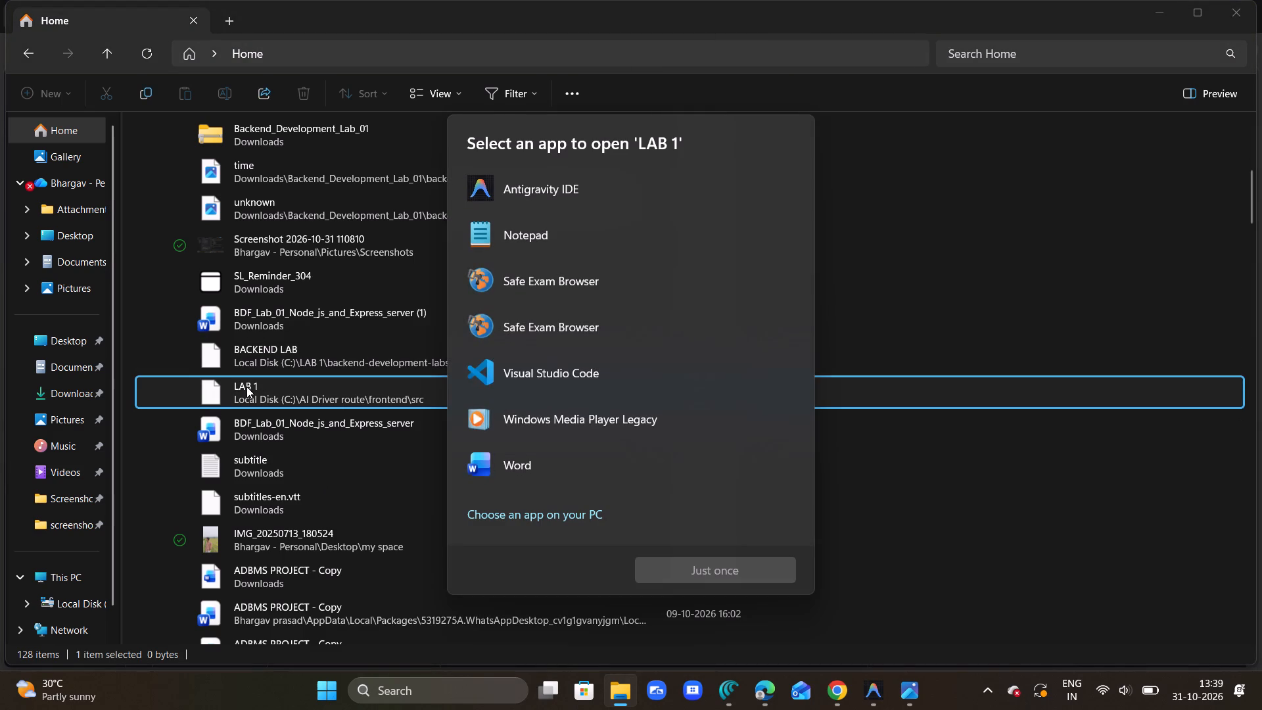
{"action": "scroll", "coordinate": [572, 454], "scroll_direction": "down", "scroll_amount": 1}
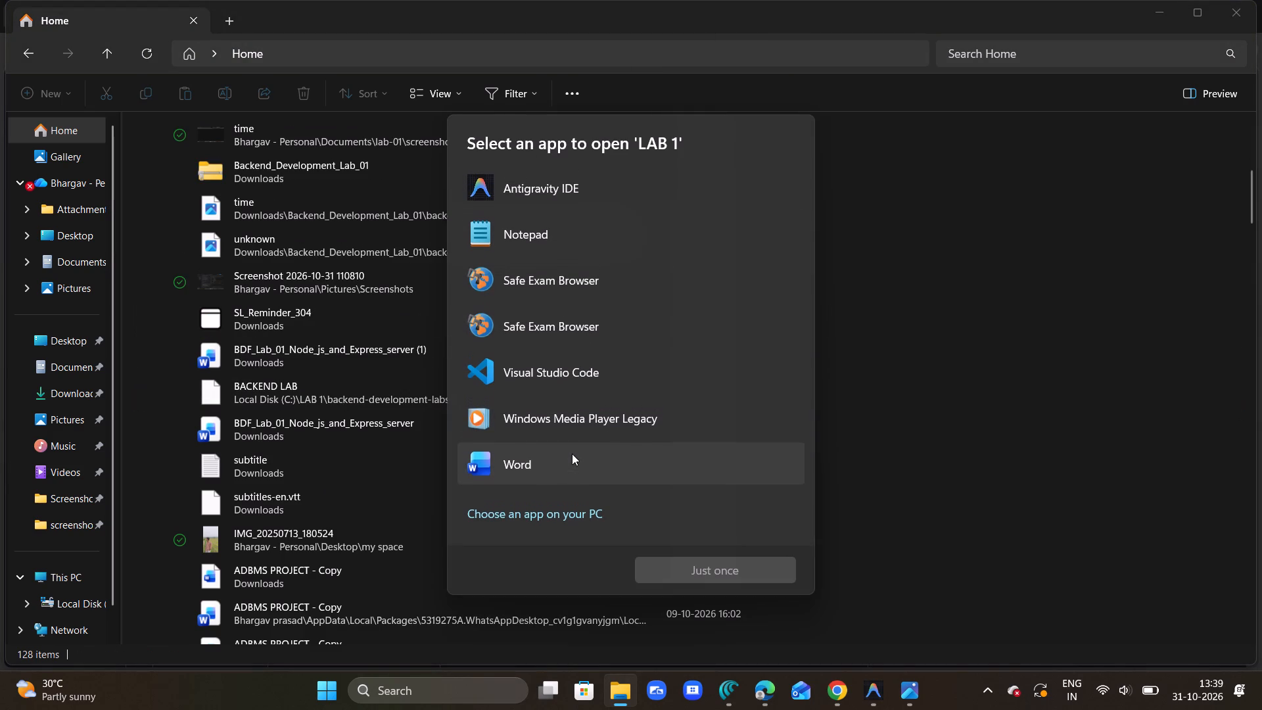
{"action": "left_click", "coordinate": [572, 454]}
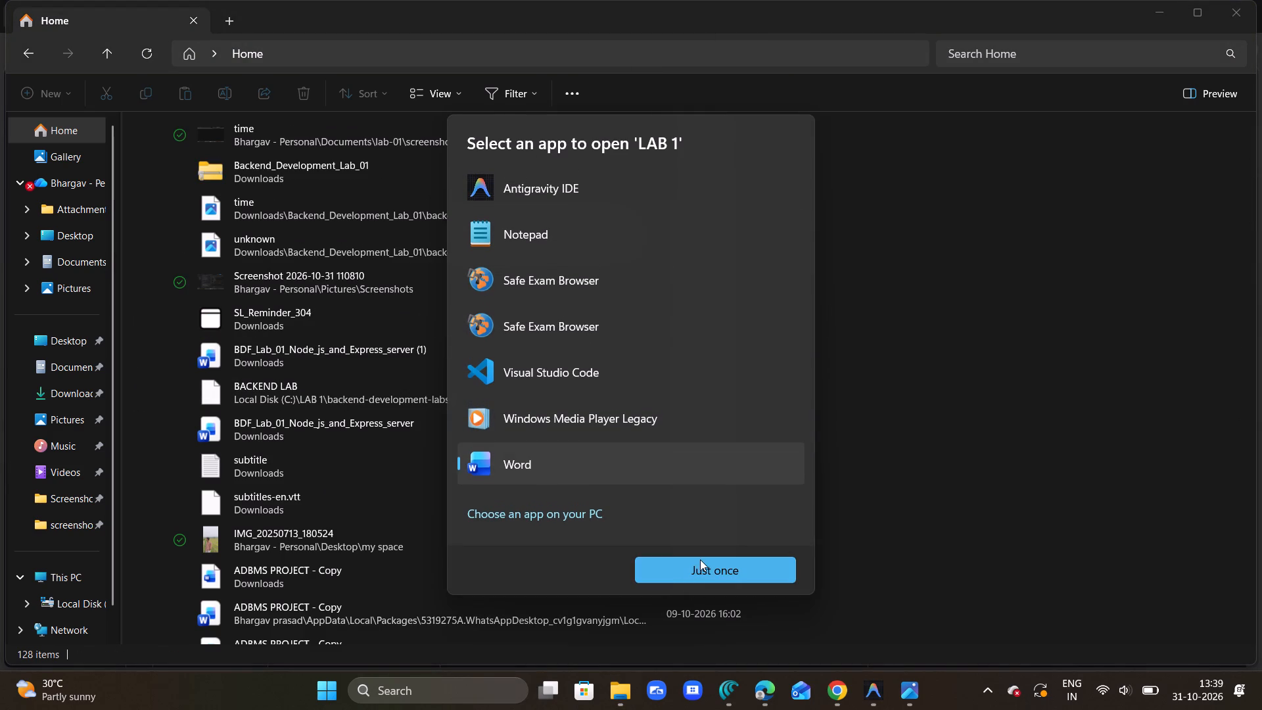
{"action": "left_click", "coordinate": [529, 513]}
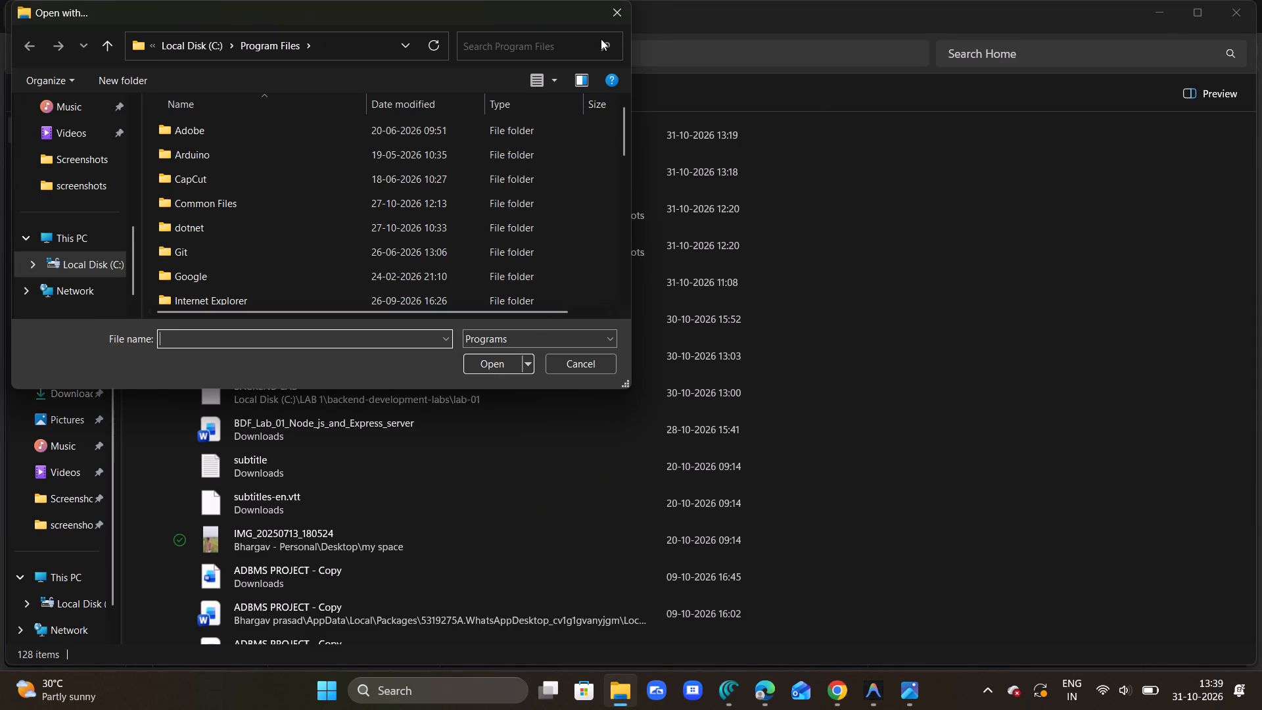
{"action": "left_click", "coordinate": [608, 17]}
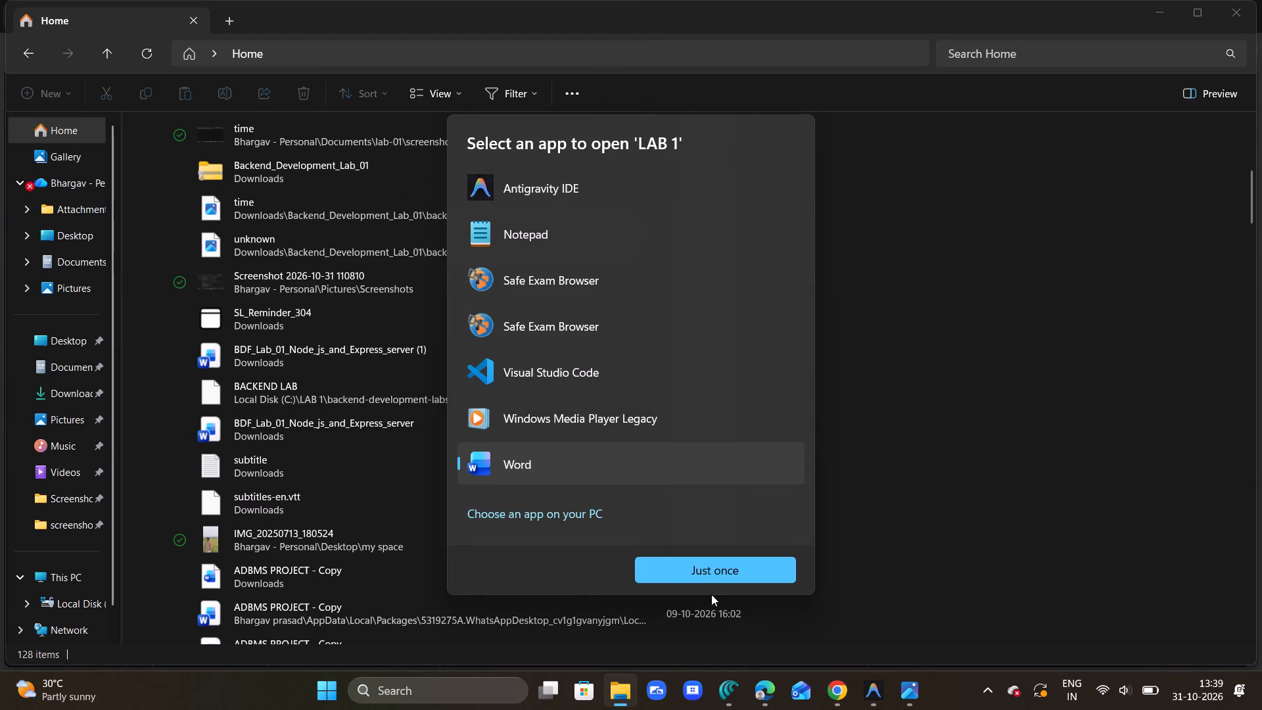
{"action": "left_click", "coordinate": [724, 562]}
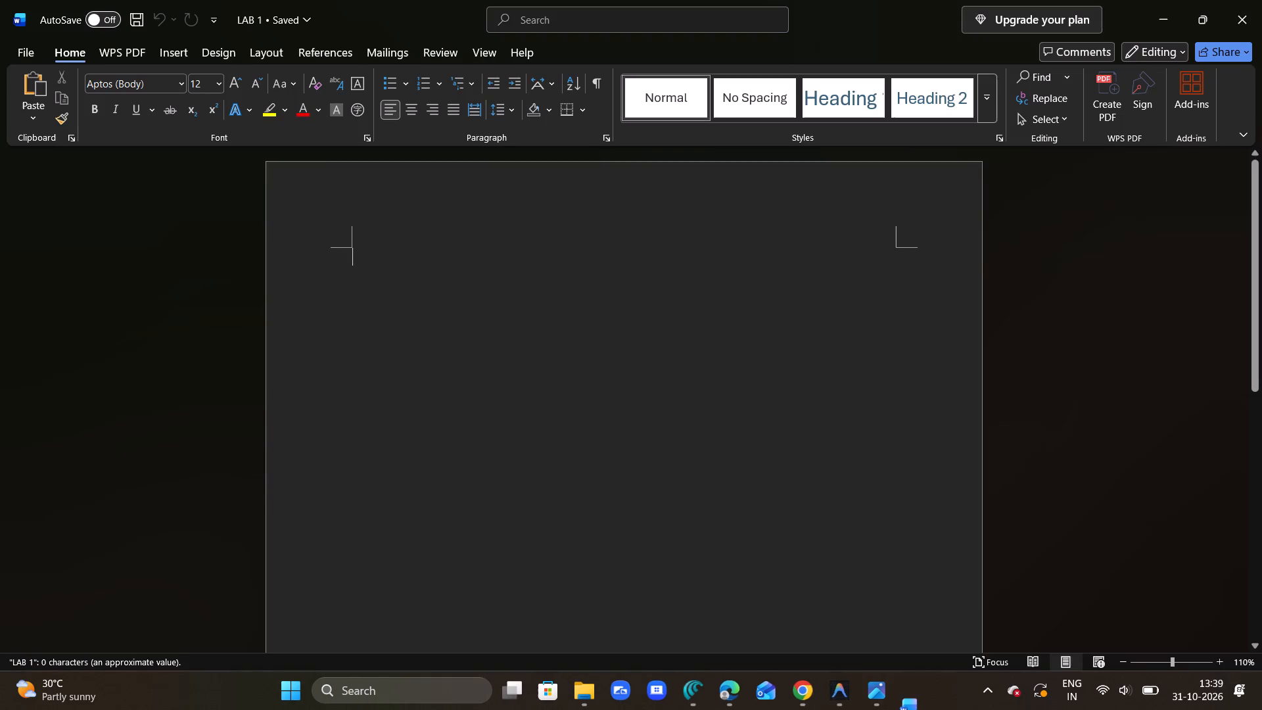
Look through the LAB 1 document and close it.
{"action": "scroll", "coordinate": [724, 562], "scroll_direction": "up", "scroll_amount": 6}
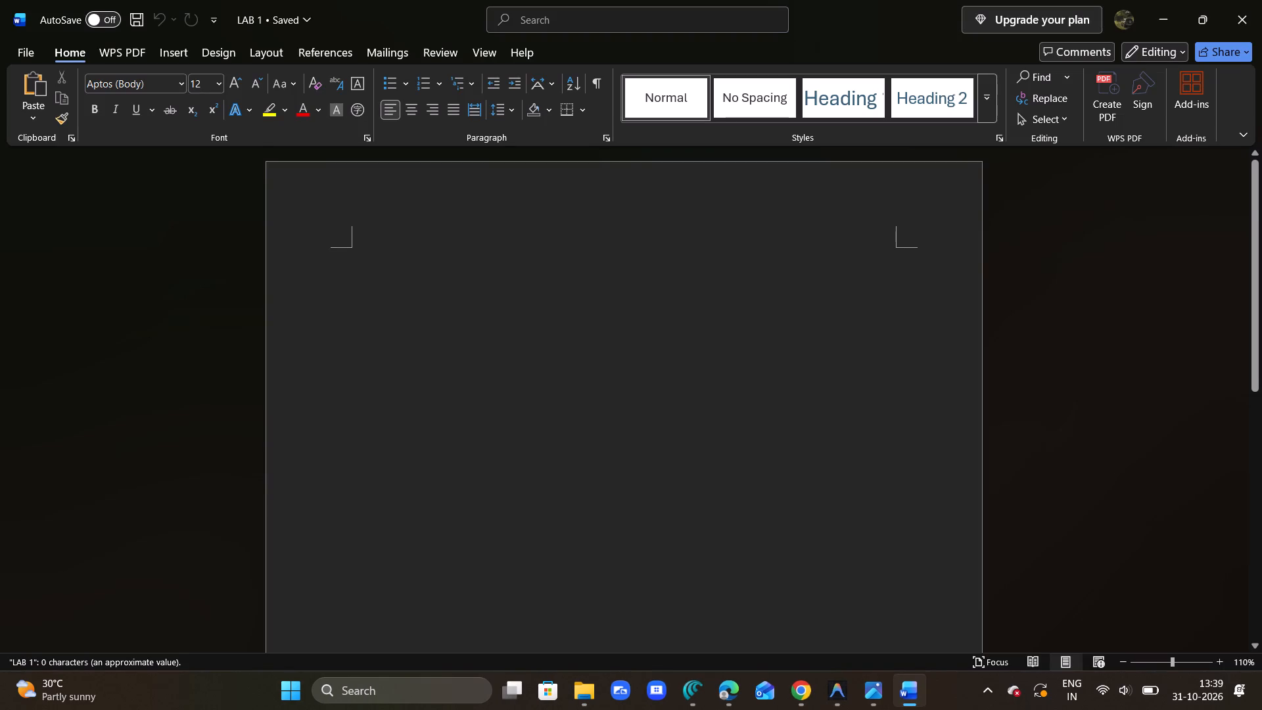
{"action": "scroll", "coordinate": [724, 562], "scroll_direction": "down", "scroll_amount": 9}
{"action": "scroll", "coordinate": [724, 562], "scroll_direction": "up", "scroll_amount": 7}
{"action": "left_click", "coordinate": [1260, 0]}
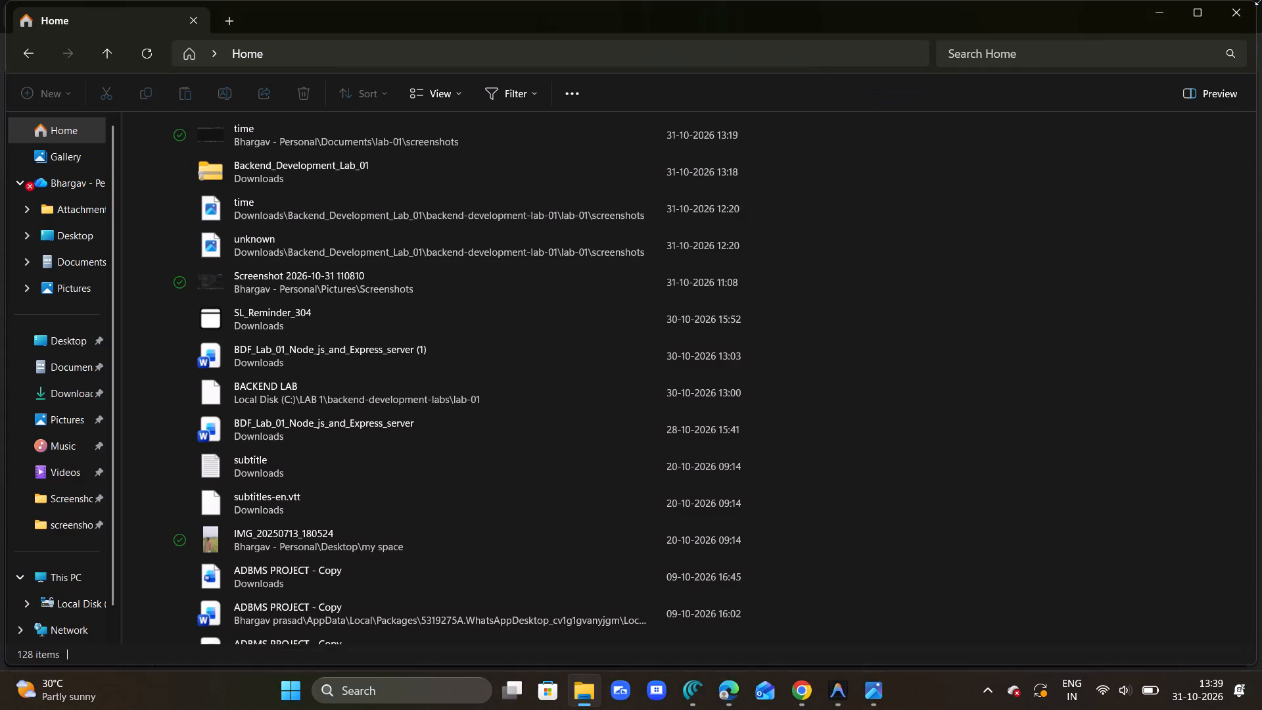
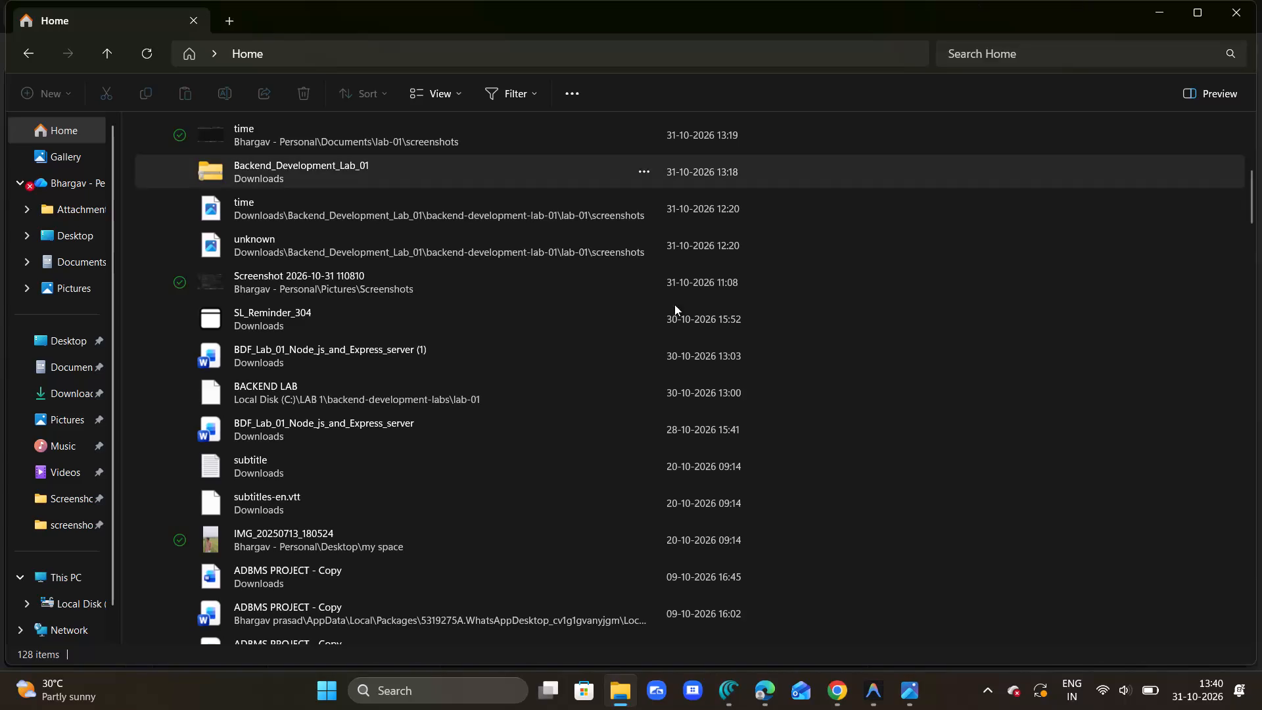
Open the recent document ADBMS PROJECT - Copy from the Downloads folder in Word, check it and close it.
{"action": "scroll", "coordinate": [452, 397], "scroll_direction": "down", "scroll_amount": 4}
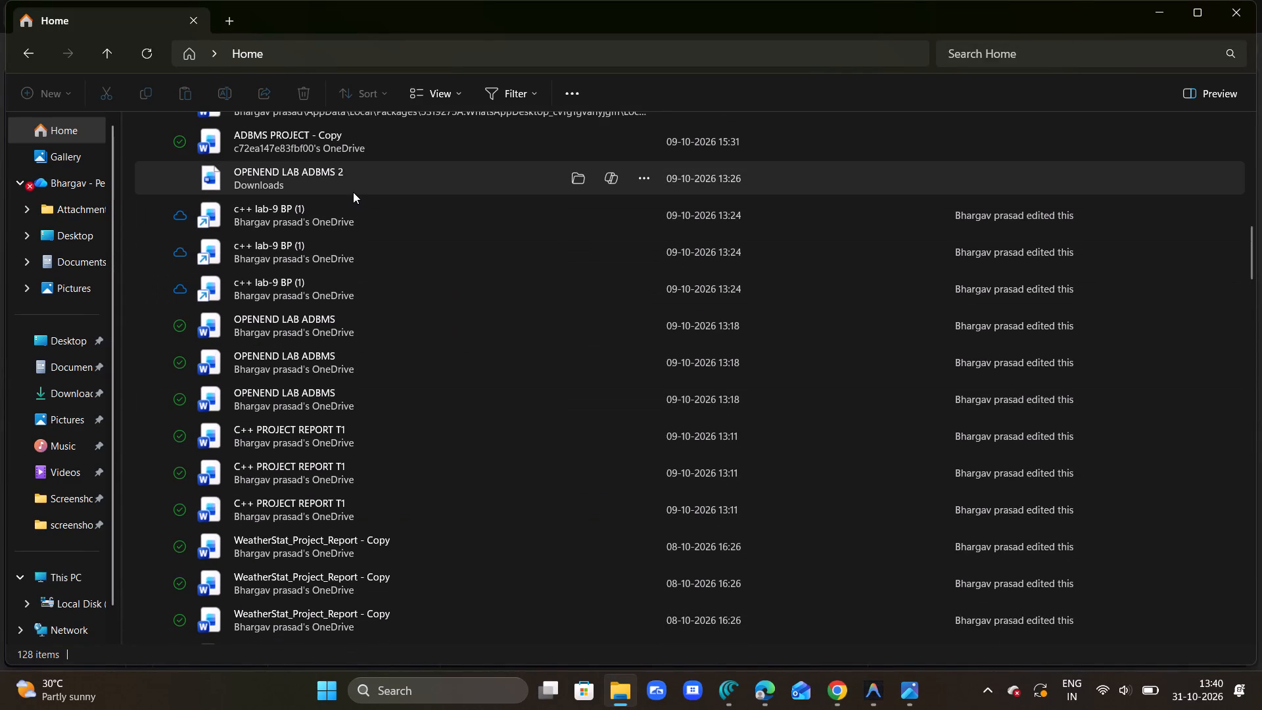
{"action": "scroll", "coordinate": [325, 181], "scroll_direction": "up", "scroll_amount": 1}
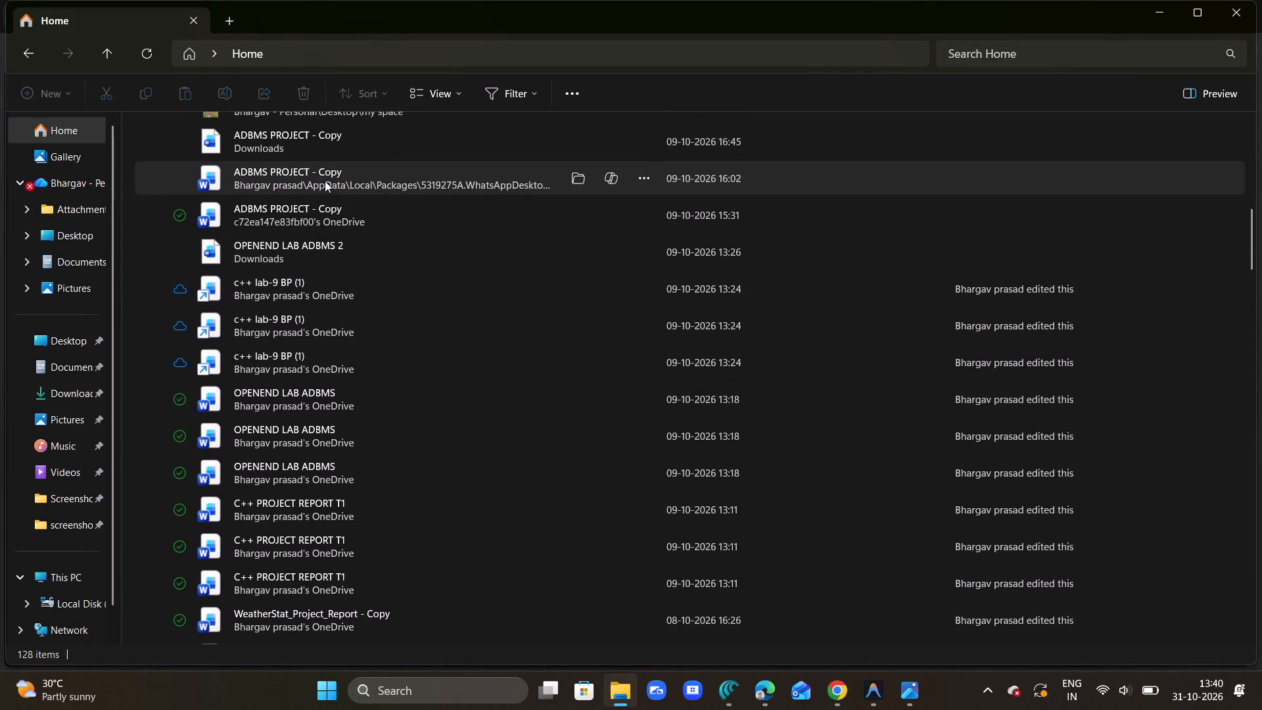
{"action": "scroll", "coordinate": [325, 181], "scroll_direction": "up", "scroll_amount": 2}
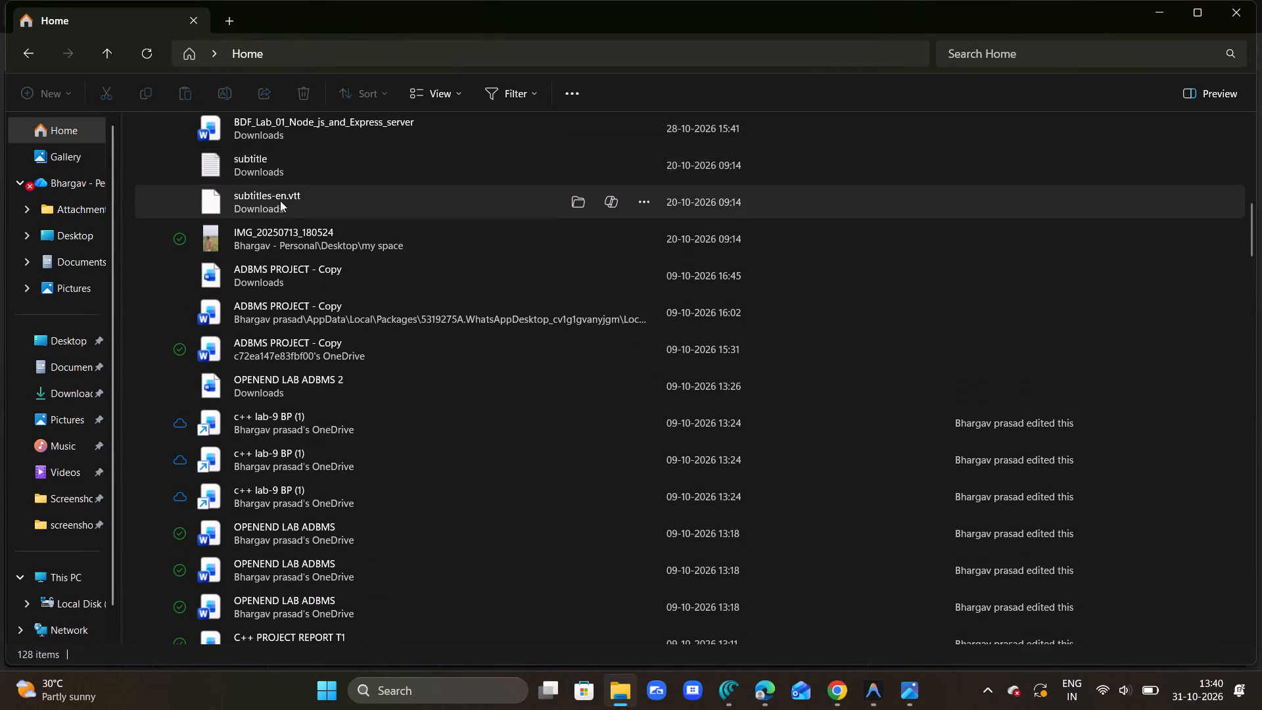
{"action": "double_click", "coordinate": [277, 270]}
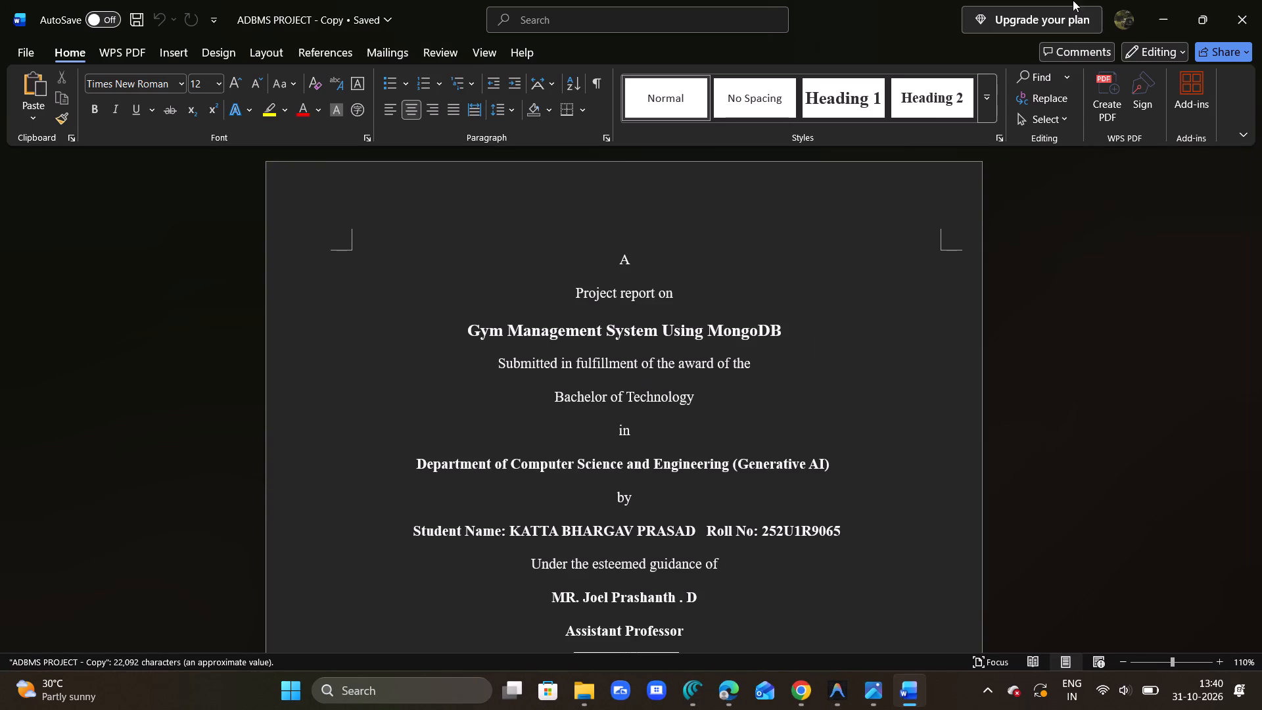
{"action": "left_click", "coordinate": [1225, 0]}
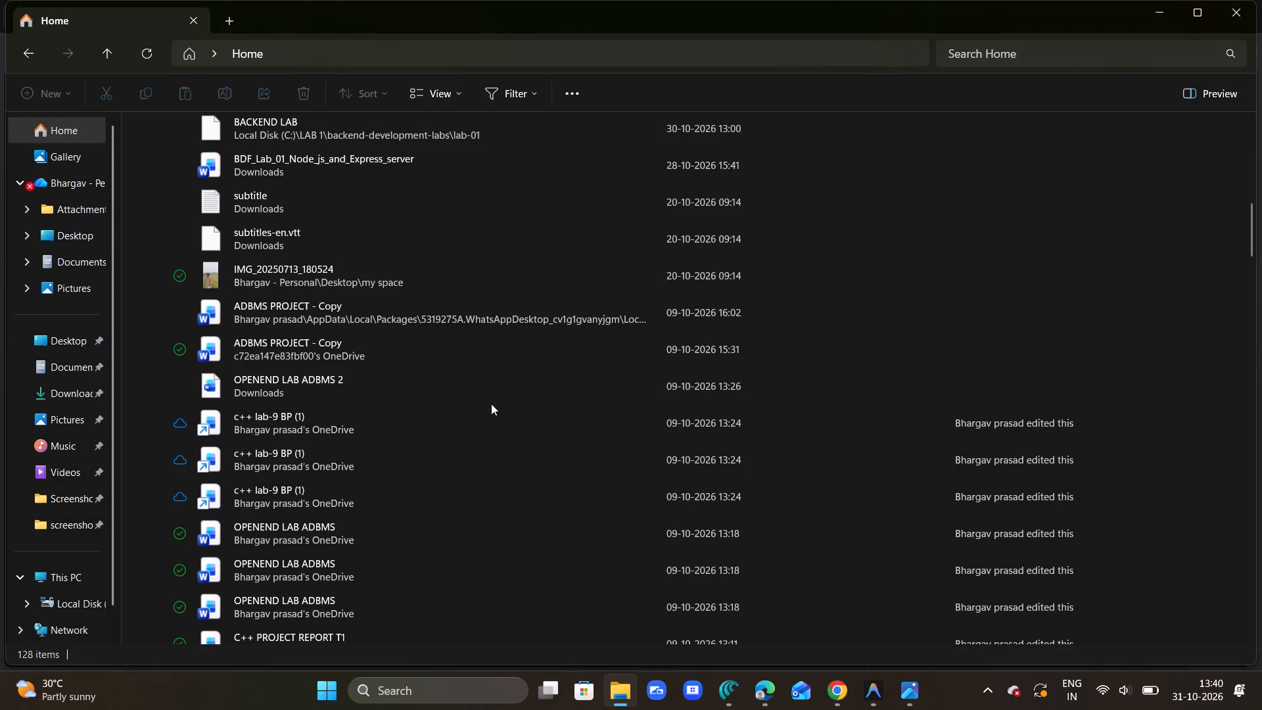
Find the OPENEND LAB ADBMS document stored in OneDrive among the recent files and open it in Word.
{"action": "scroll", "coordinate": [302, 517], "scroll_direction": "down", "scroll_amount": 1}
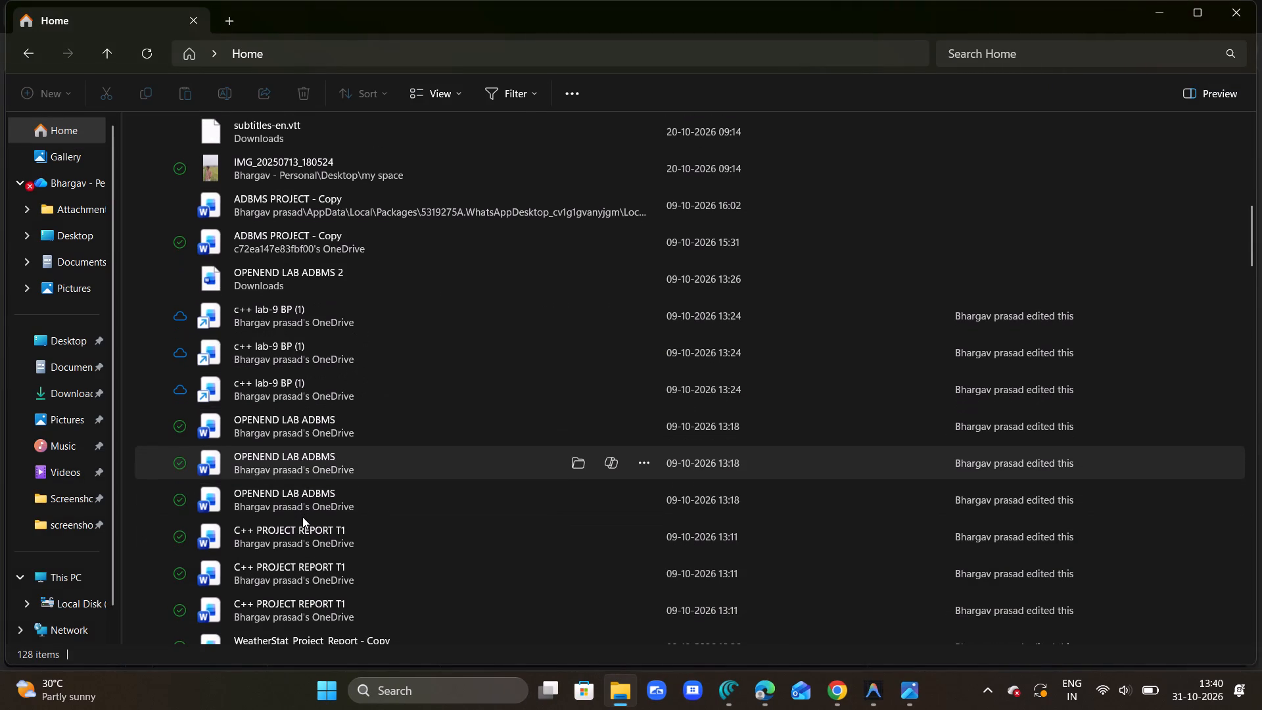
{"action": "scroll", "coordinate": [302, 517], "scroll_direction": "down", "scroll_amount": 2}
{"action": "scroll", "coordinate": [299, 437], "scroll_direction": "up", "scroll_amount": 1}
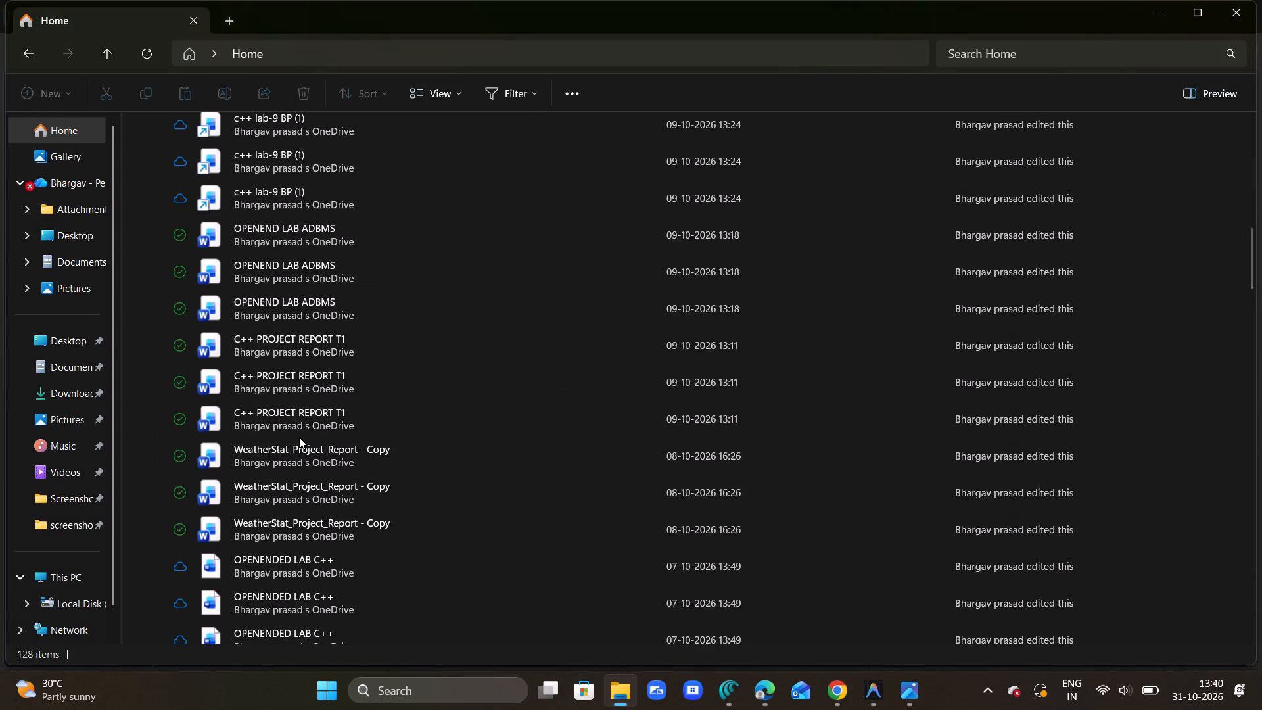
{"action": "scroll", "coordinate": [299, 437], "scroll_direction": "up", "scroll_amount": 1}
{"action": "scroll", "coordinate": [299, 437], "scroll_direction": "down", "scroll_amount": 1}
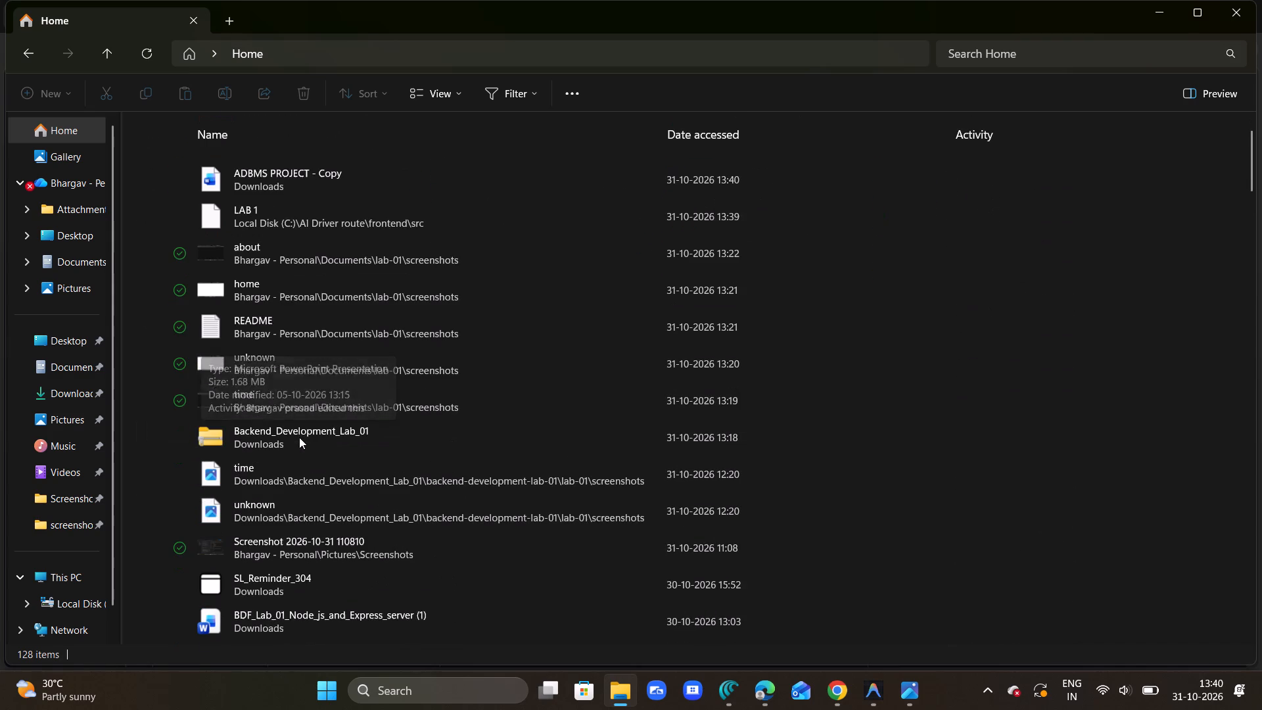
{"action": "scroll", "coordinate": [299, 437], "scroll_direction": "down", "scroll_amount": 2}
{"action": "scroll", "coordinate": [321, 643], "scroll_direction": "down", "scroll_amount": 1}
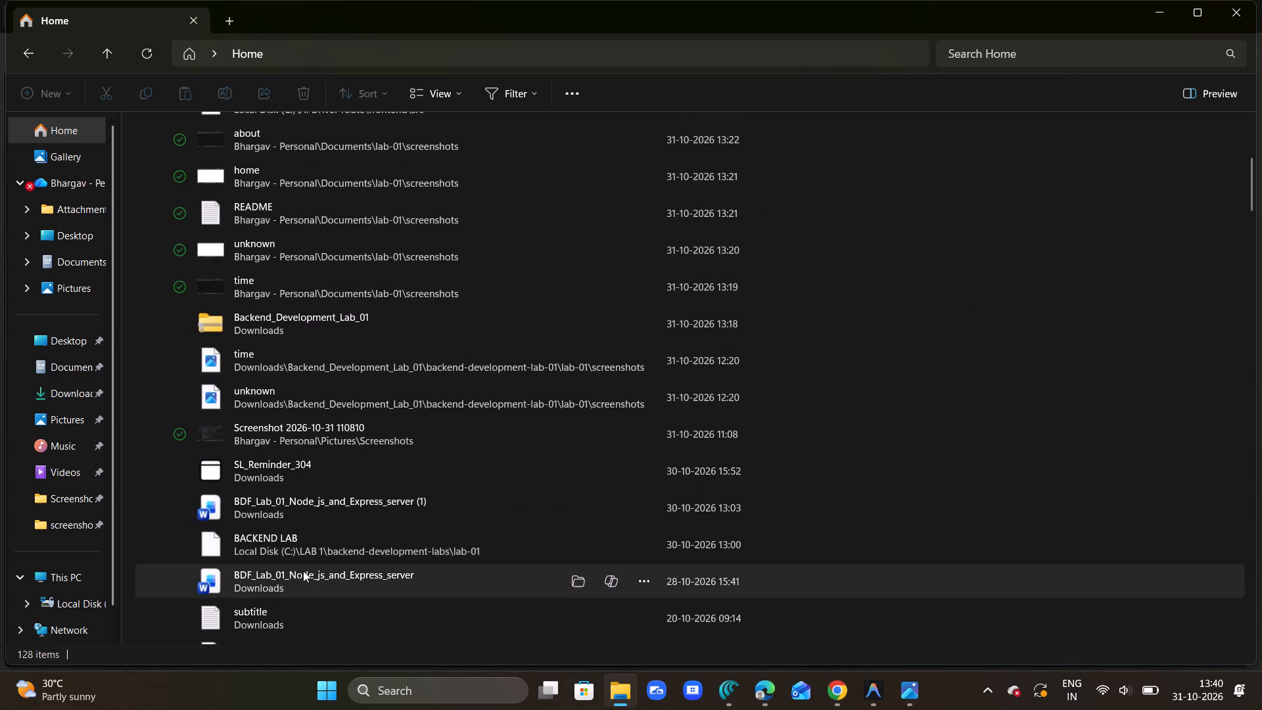
{"action": "scroll", "coordinate": [303, 571], "scroll_direction": "down", "scroll_amount": 3}
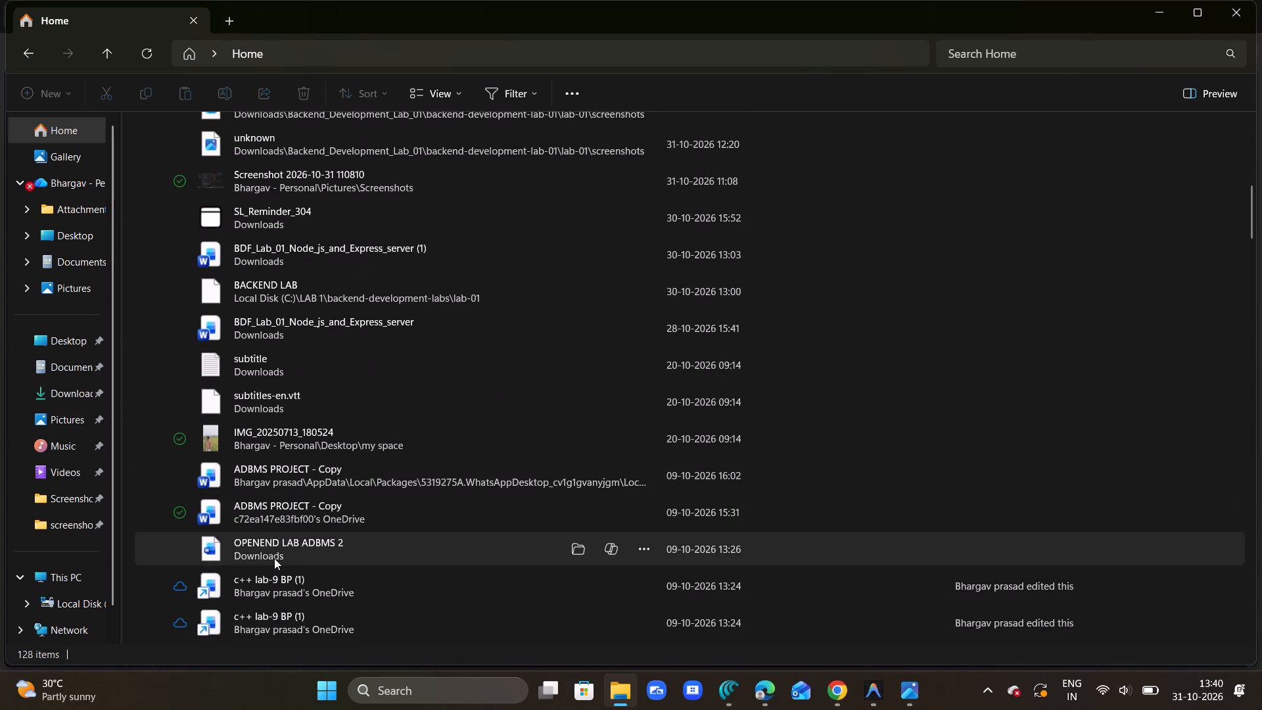
{"action": "scroll", "coordinate": [279, 542], "scroll_direction": "down", "scroll_amount": 2}
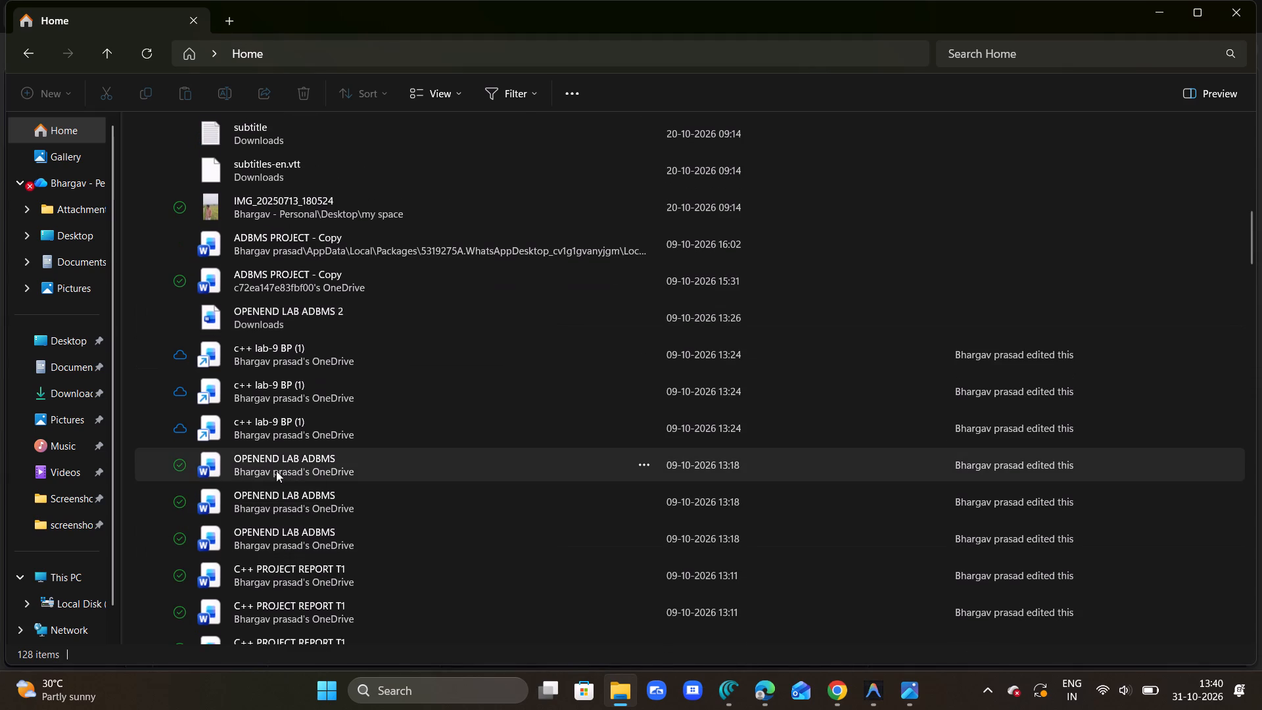
{"action": "double_click", "coordinate": [291, 450]}
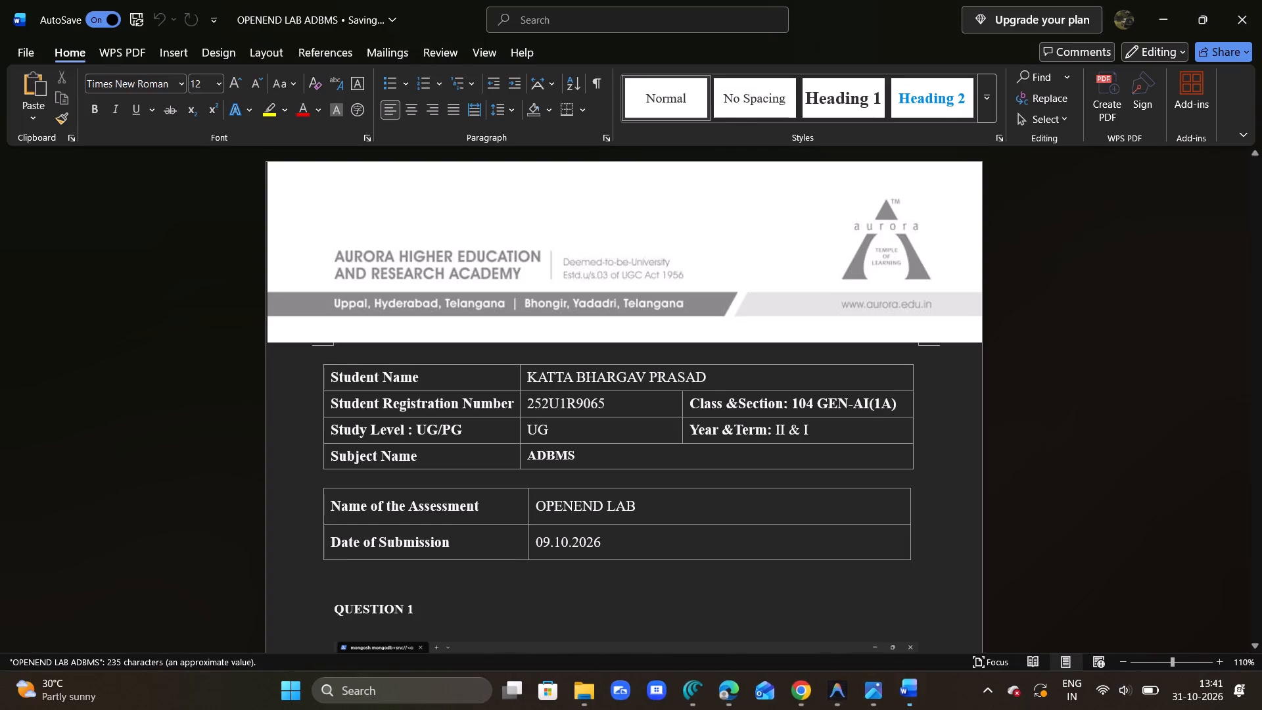
Delete the screenshot under QUESTION 1, plus the question headings below the assessment table.
{"action": "scroll", "coordinate": [611, 476], "scroll_direction": "down", "scroll_amount": 1}
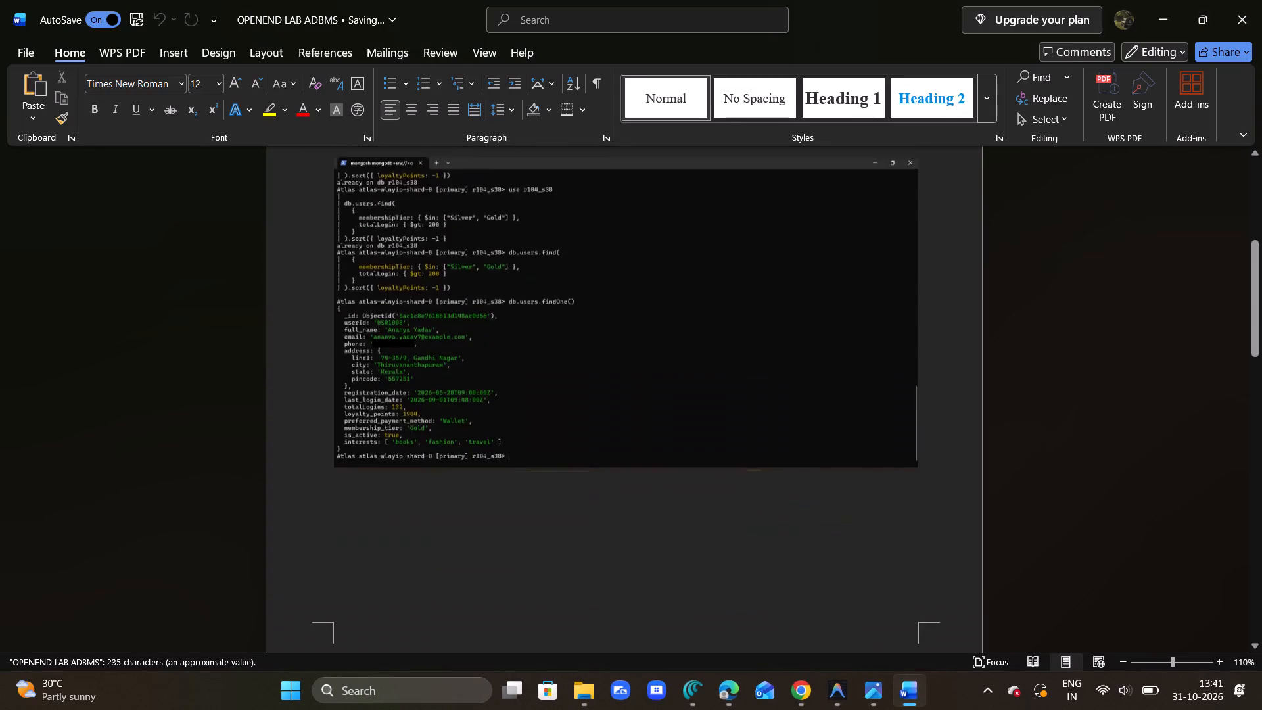
{"action": "scroll", "coordinate": [611, 476], "scroll_direction": "down", "scroll_amount": 1}
{"action": "left_click", "coordinate": [596, 470]}
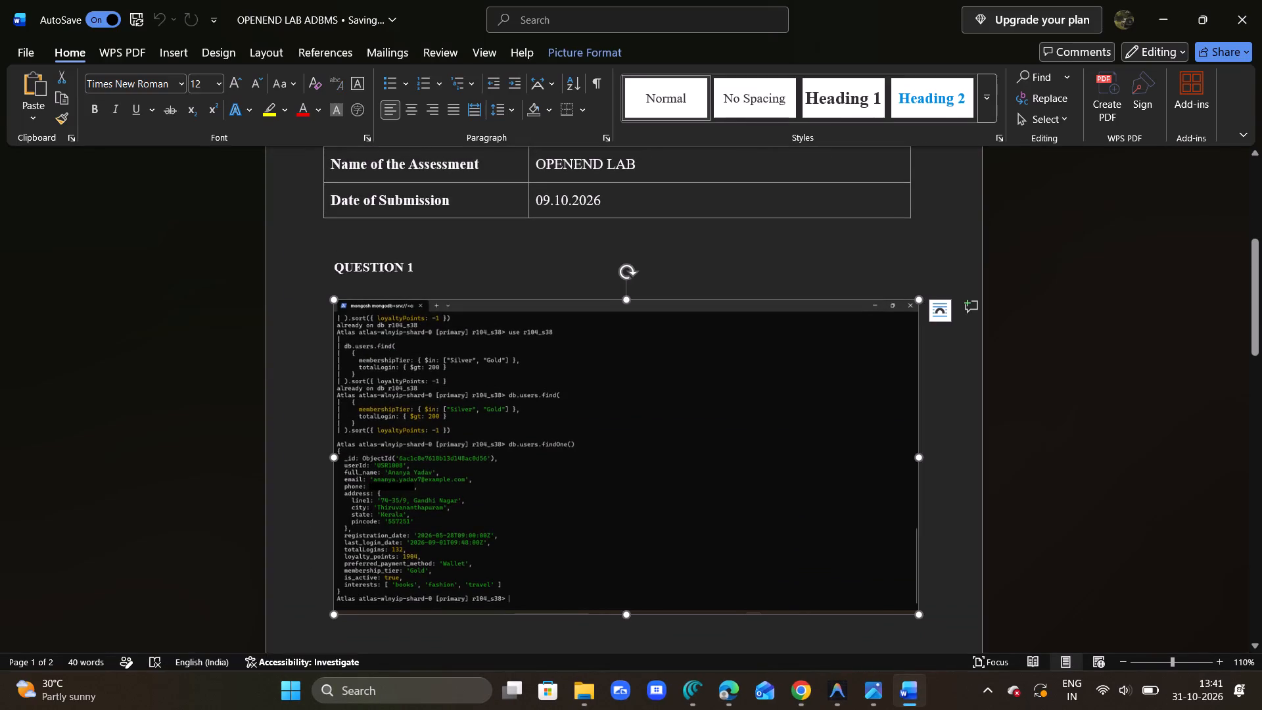
{"action": "key", "text": "BackSpace"}
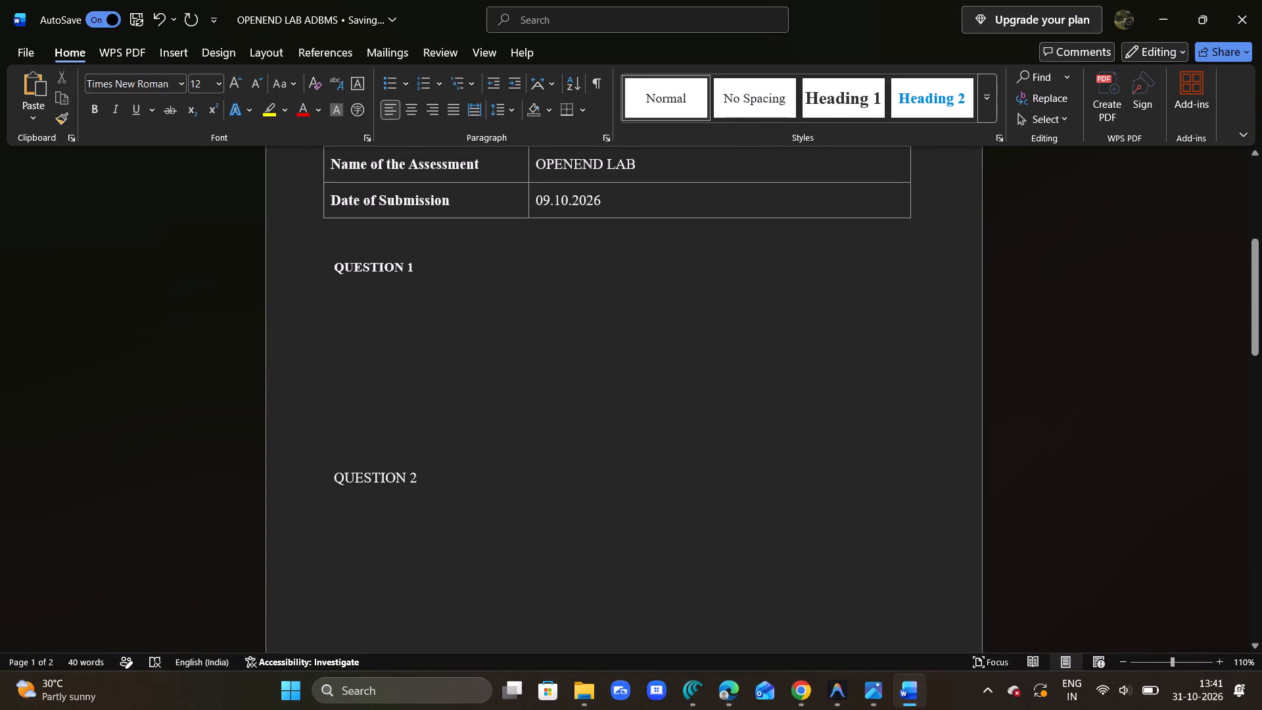
{"action": "left_click_drag", "start_coordinate": [329, 259], "coordinate": [494, 709]}
{"action": "key", "text": "BackSpace"}
Delete the terminal screenshot of order records that sits directly below the assessment table.
{"action": "scroll", "coordinate": [548, 510], "scroll_direction": "up", "scroll_amount": 1}
{"action": "scroll", "coordinate": [548, 510], "scroll_direction": "down", "scroll_amount": 1}
{"action": "scroll", "coordinate": [548, 510], "scroll_direction": "up", "scroll_amount": 1}
{"action": "scroll", "coordinate": [548, 510], "scroll_direction": "down", "scroll_amount": 2}
{"action": "scroll", "coordinate": [548, 510], "scroll_direction": "up", "scroll_amount": 1}
{"action": "scroll", "coordinate": [548, 510], "scroll_direction": "down", "scroll_amount": 10}
{"action": "scroll", "coordinate": [548, 510], "scroll_direction": "up", "scroll_amount": 1}
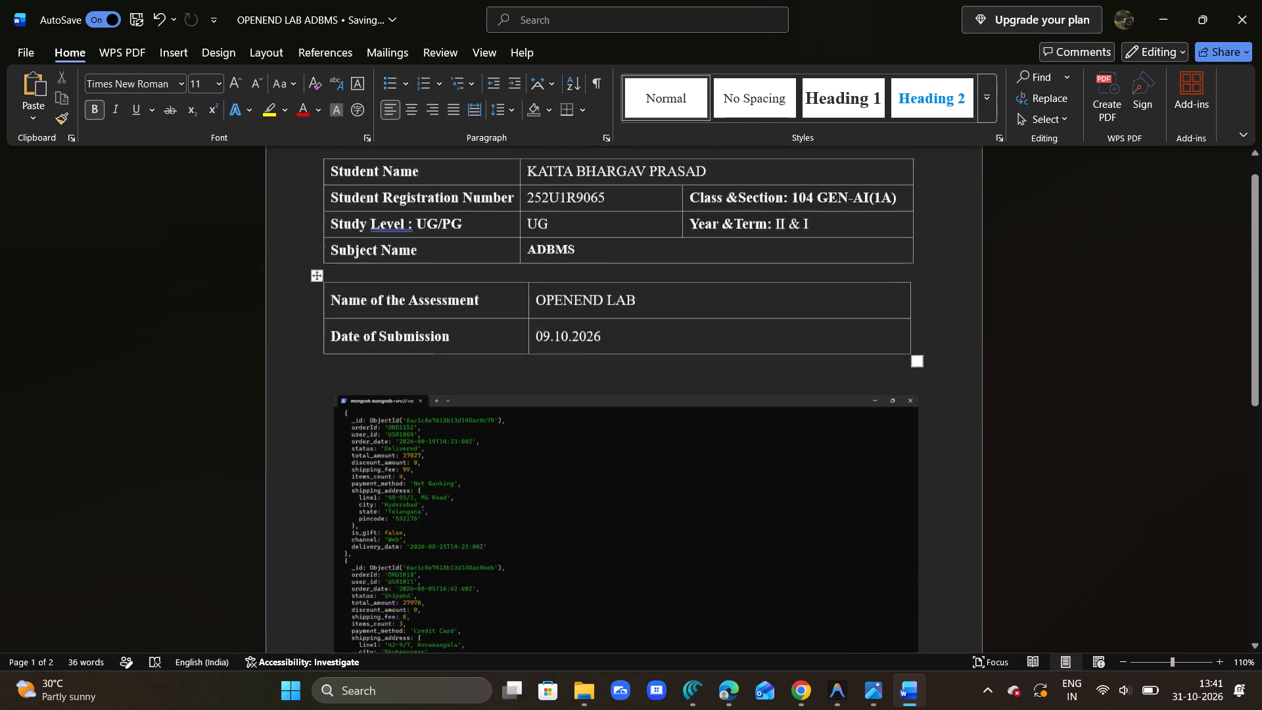
{"action": "scroll", "coordinate": [548, 510], "scroll_direction": "up", "scroll_amount": 1}
{"action": "left_click", "coordinate": [548, 510]}
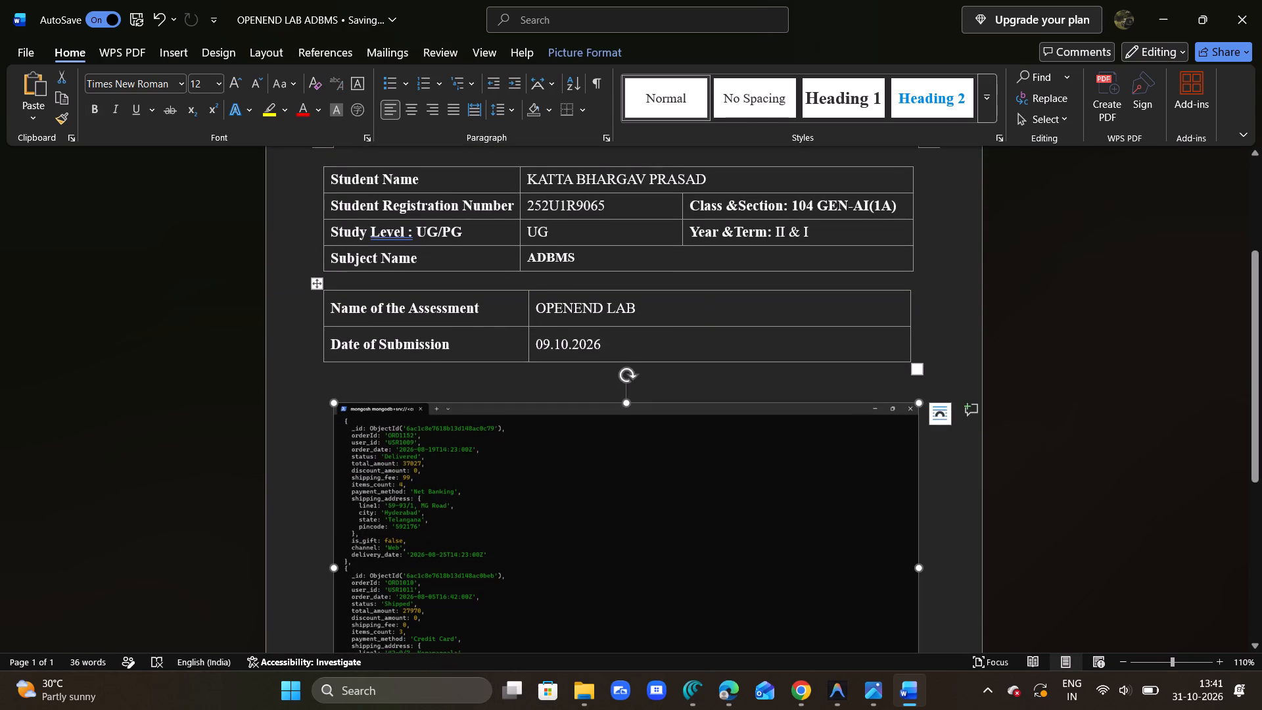
{"action": "key", "text": "BackSpace"}
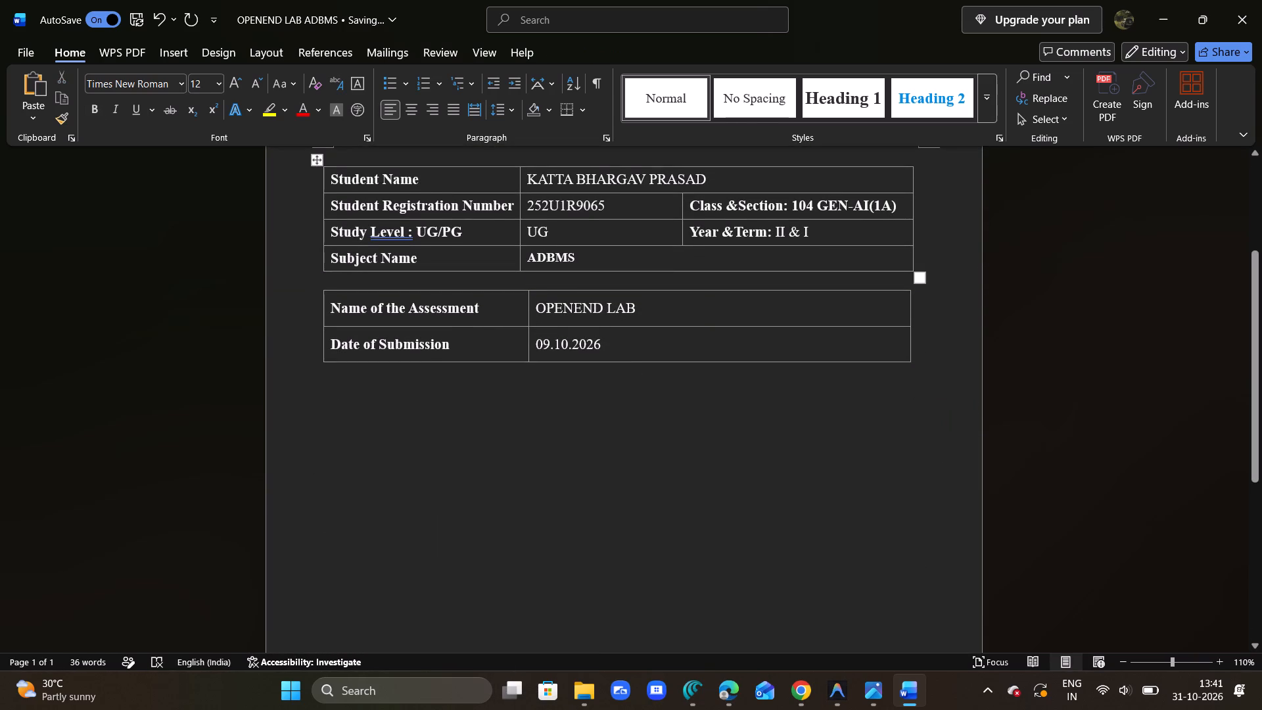
Remove the class number in front of GEN-AI in the Class & Section cell.
{"action": "left_click", "coordinate": [814, 204]}
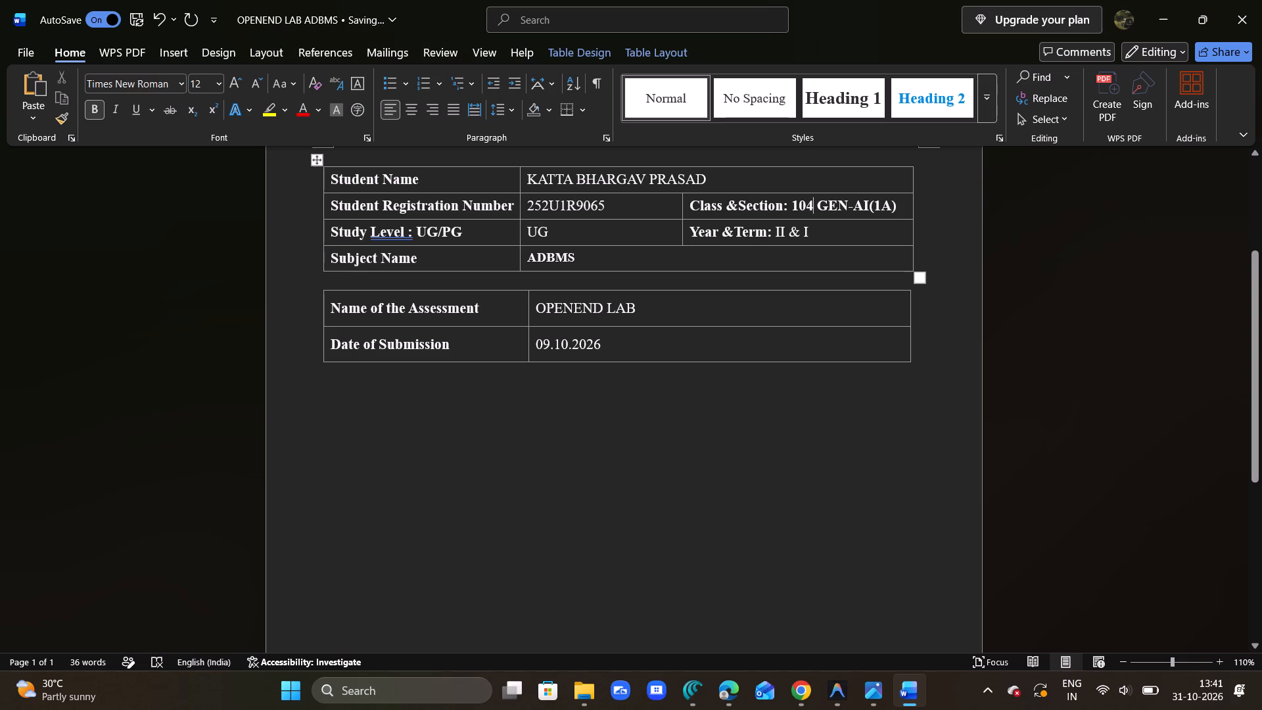
{"action": "key", "text": "BackSpace"}
{"action": "key", "text": "BackSpace"}
{"action": "key", "text": "BackSpace"}
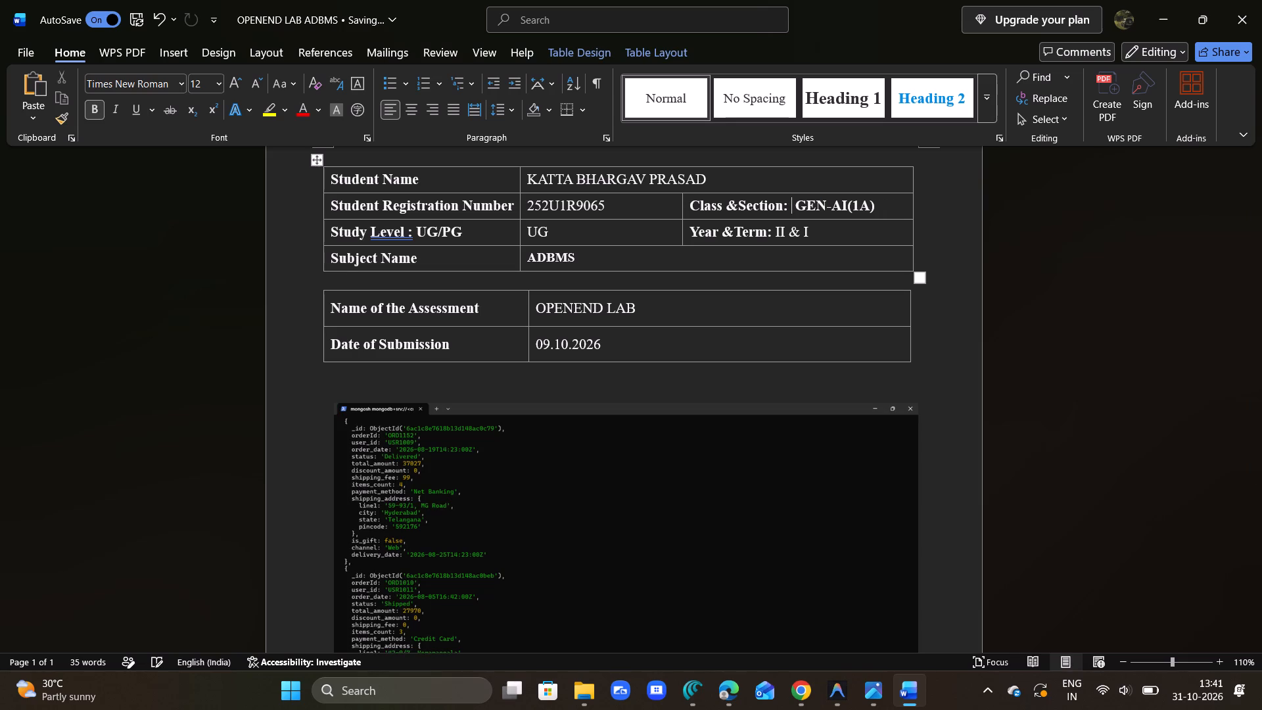
Delete the remaining terminal screenshot of order records below the assessment table.
{"action": "left_click", "coordinate": [506, 463]}
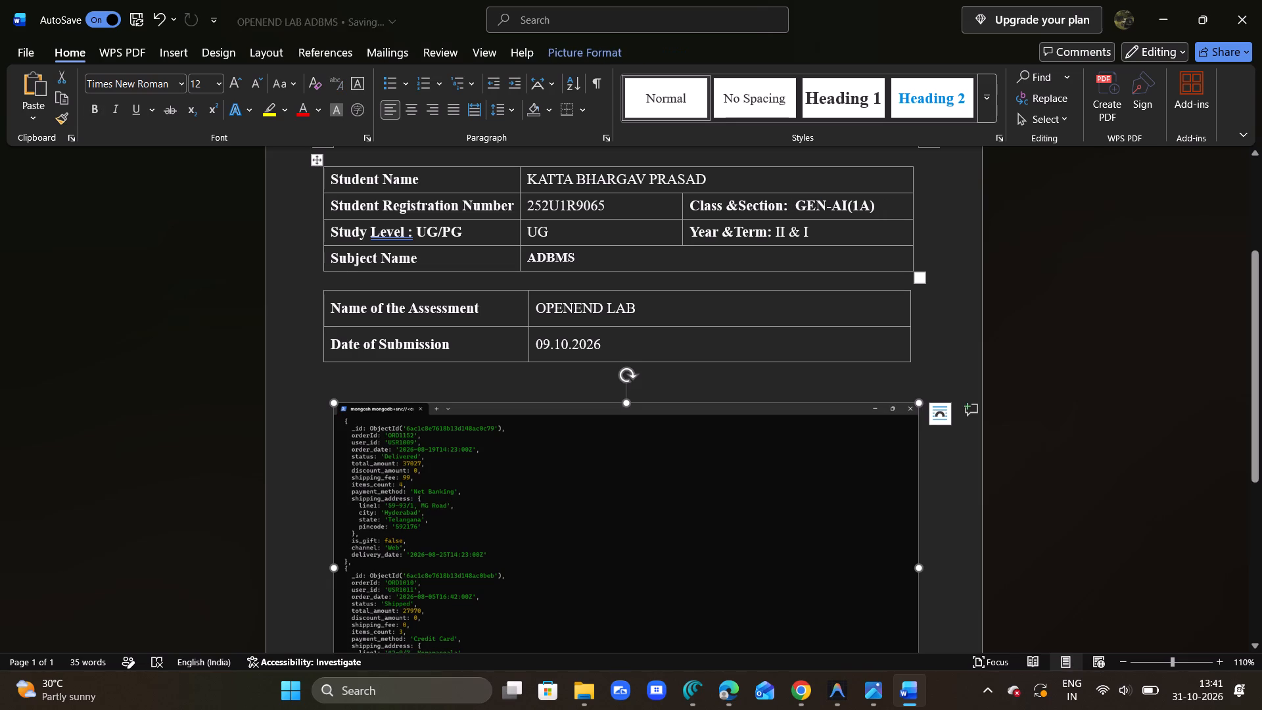
{"action": "key", "text": "BackSpace"}
{"action": "scroll", "coordinate": [506, 463], "scroll_direction": "down", "scroll_amount": 19}
{"action": "scroll", "coordinate": [506, 463], "scroll_direction": "up", "scroll_amount": 2}
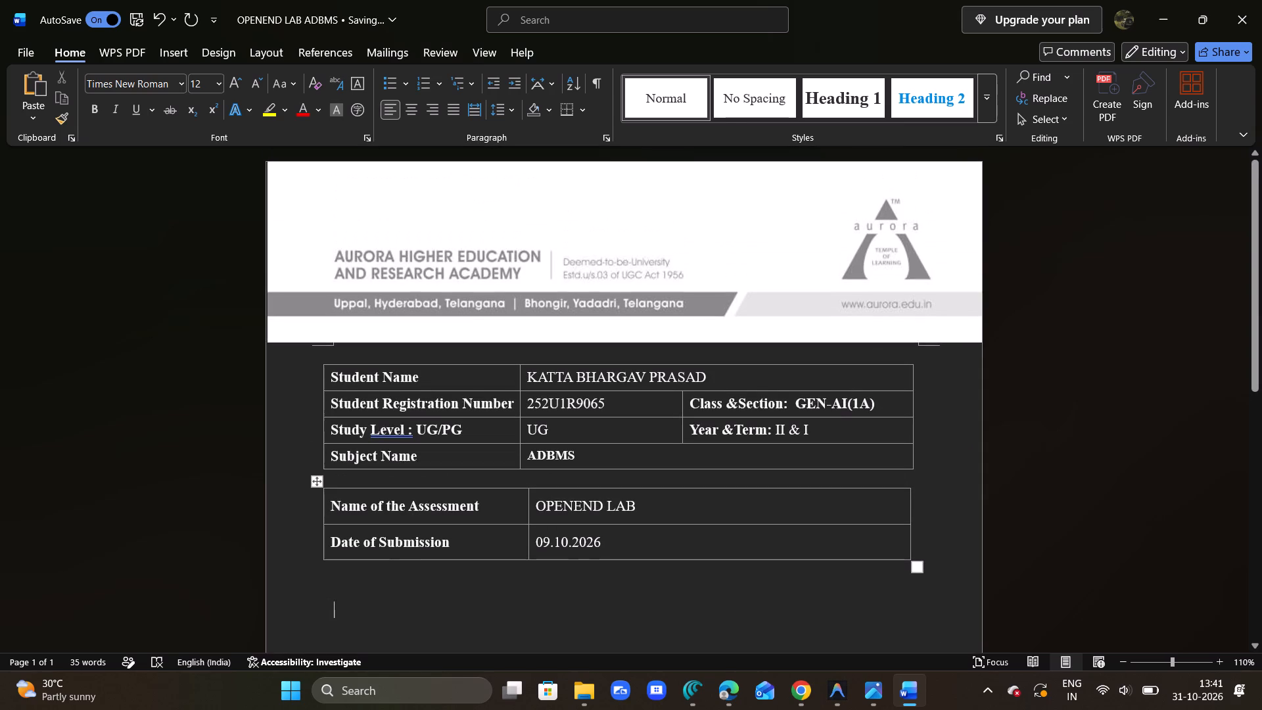
Set the Class & Section entry in the student details table to 304 GEN-AI(2A).
{"action": "scroll", "coordinate": [506, 463], "scroll_direction": "up", "scroll_amount": 1}
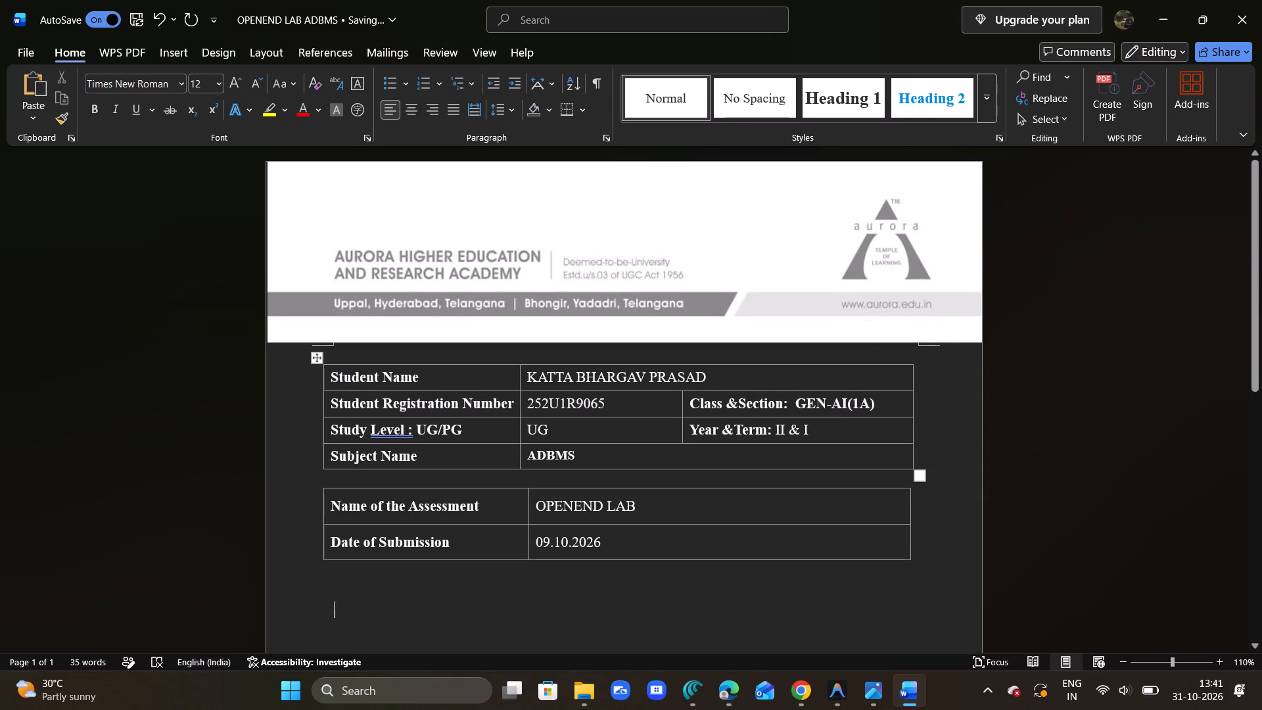
{"action": "left_click", "coordinate": [795, 398]}
{"action": "type", "text": "307"}
{"action": "key", "text": "BackSpace"}
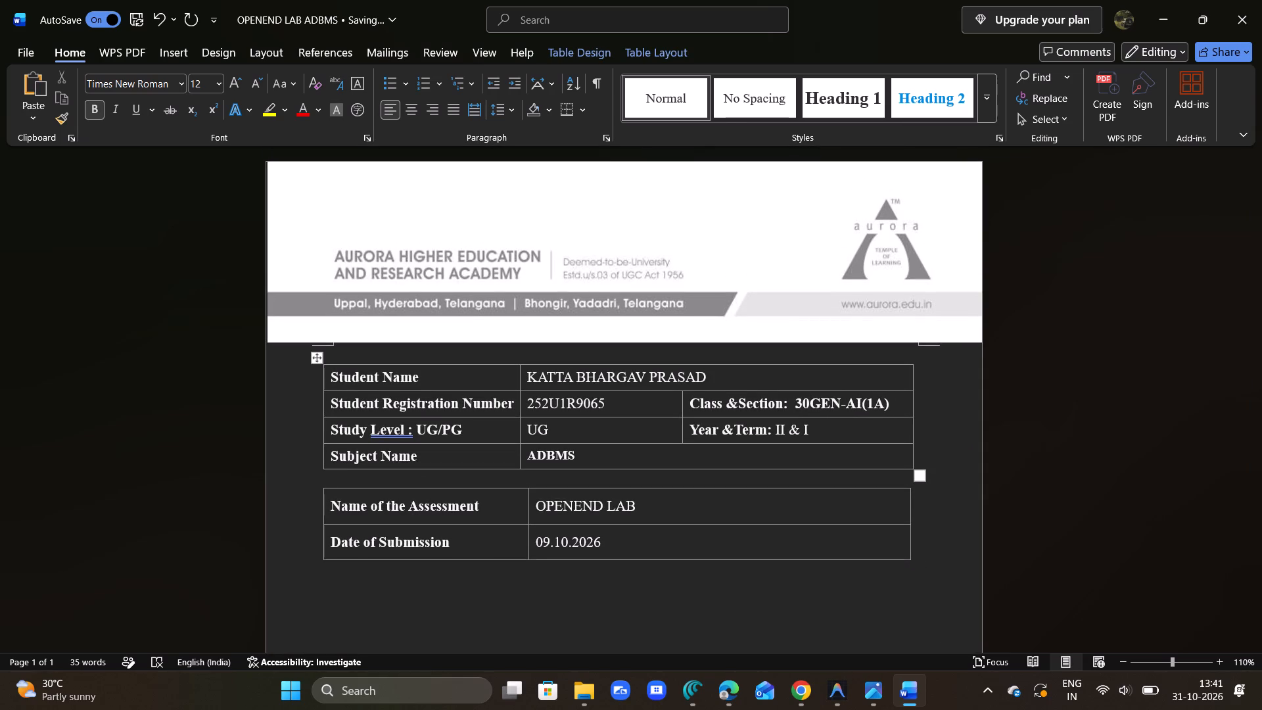
{"action": "key", "text": "4"}
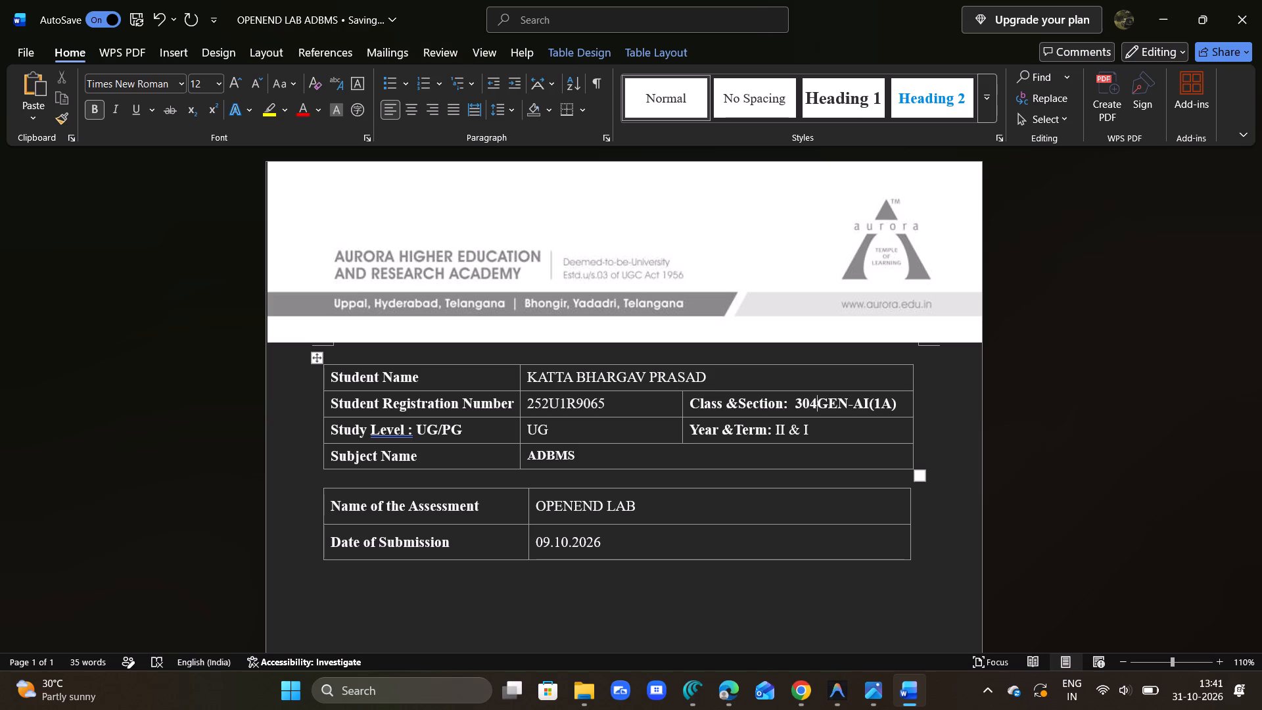
{"action": "key", "text": "space"}
{"action": "key", "text": "Right"}
{"action": "key", "text": "Right"}
{"action": "key", "text": "Right"}
{"action": "key", "text": "Right"}
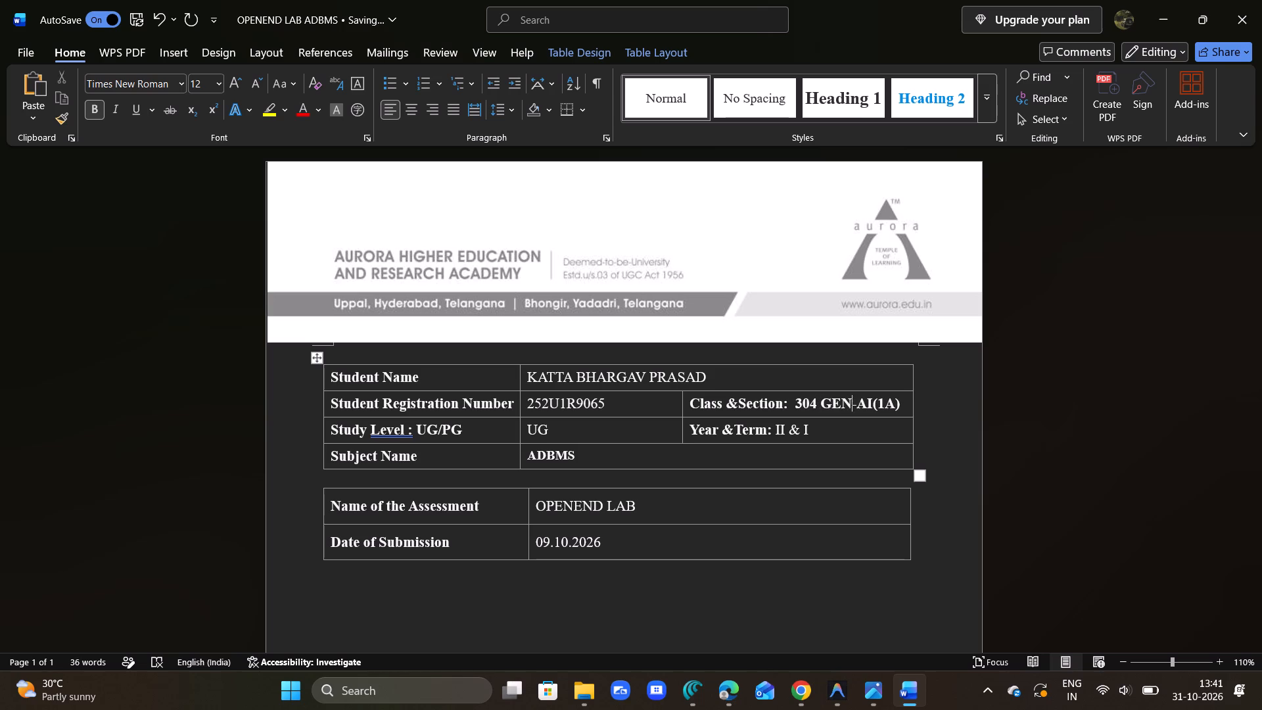
{"action": "key", "text": "Right"}
{"action": "key", "text": "Right"}
{"action": "key", "text": "Right"}
{"action": "key", "text": "Right"}
{"action": "key", "text": "BackSpace"}
{"action": "key", "text": "2"}
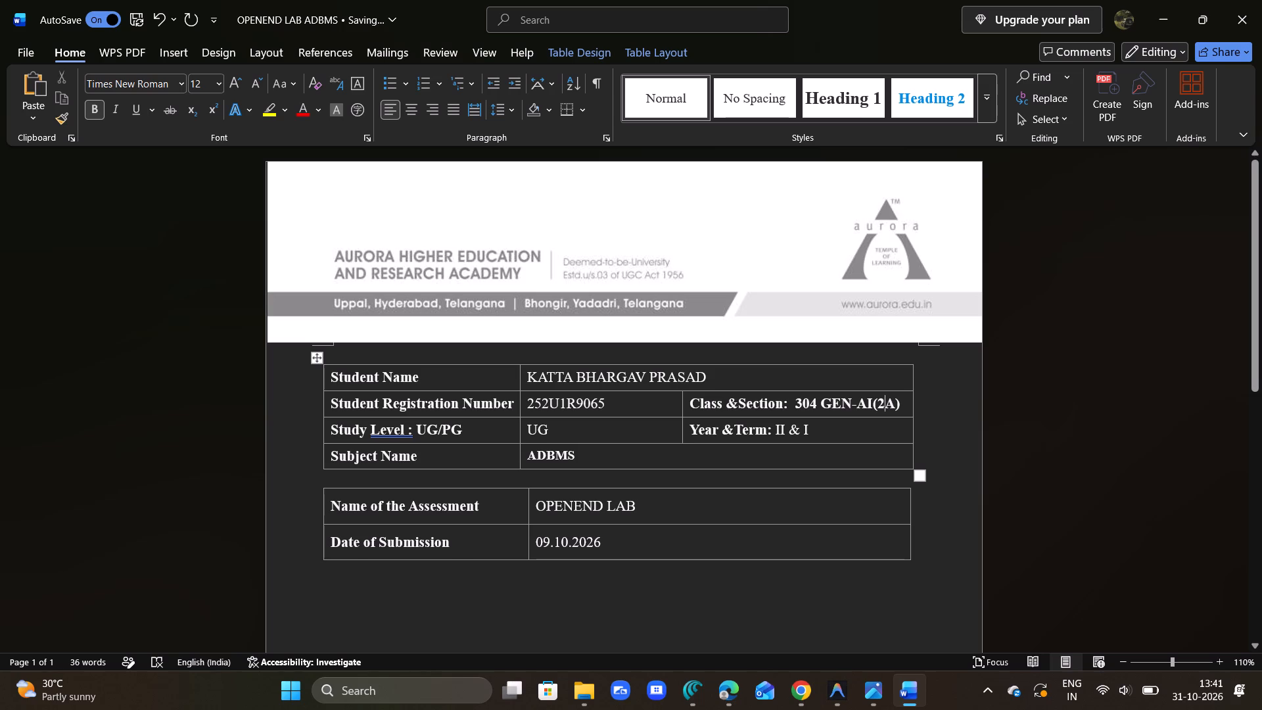
Replace the Name of the Assessment entry with LAB REPORT 01.
{"action": "left_click_drag", "start_coordinate": [640, 506], "coordinate": [584, 506]}
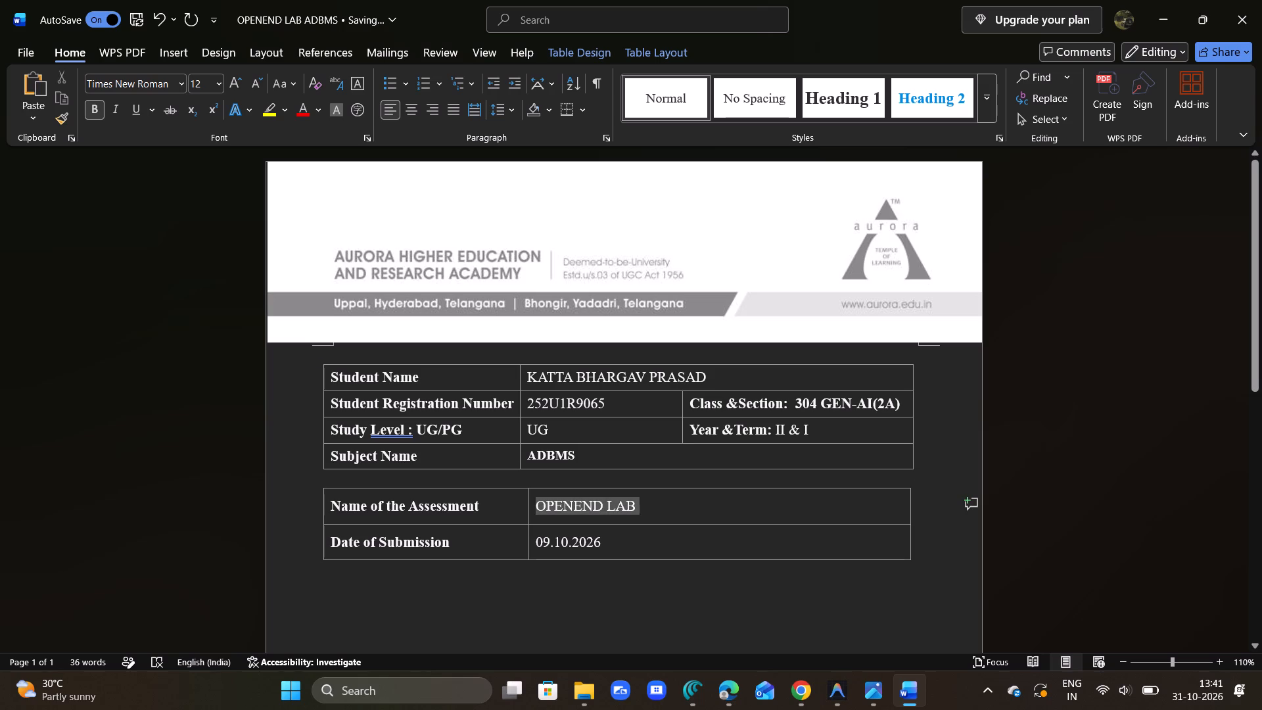
{"action": "left_click_drag", "start_coordinate": [584, 506], "coordinate": [572, 507]}
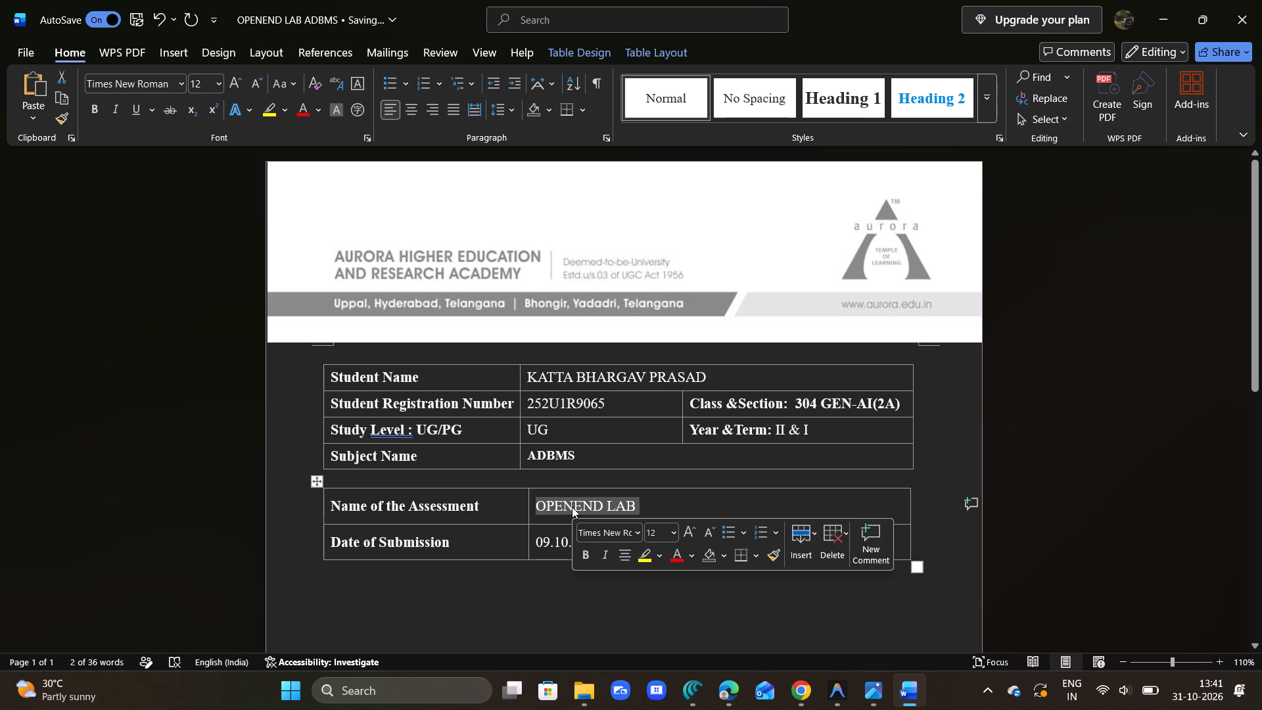
{"action": "key", "text": "BackSpace"}
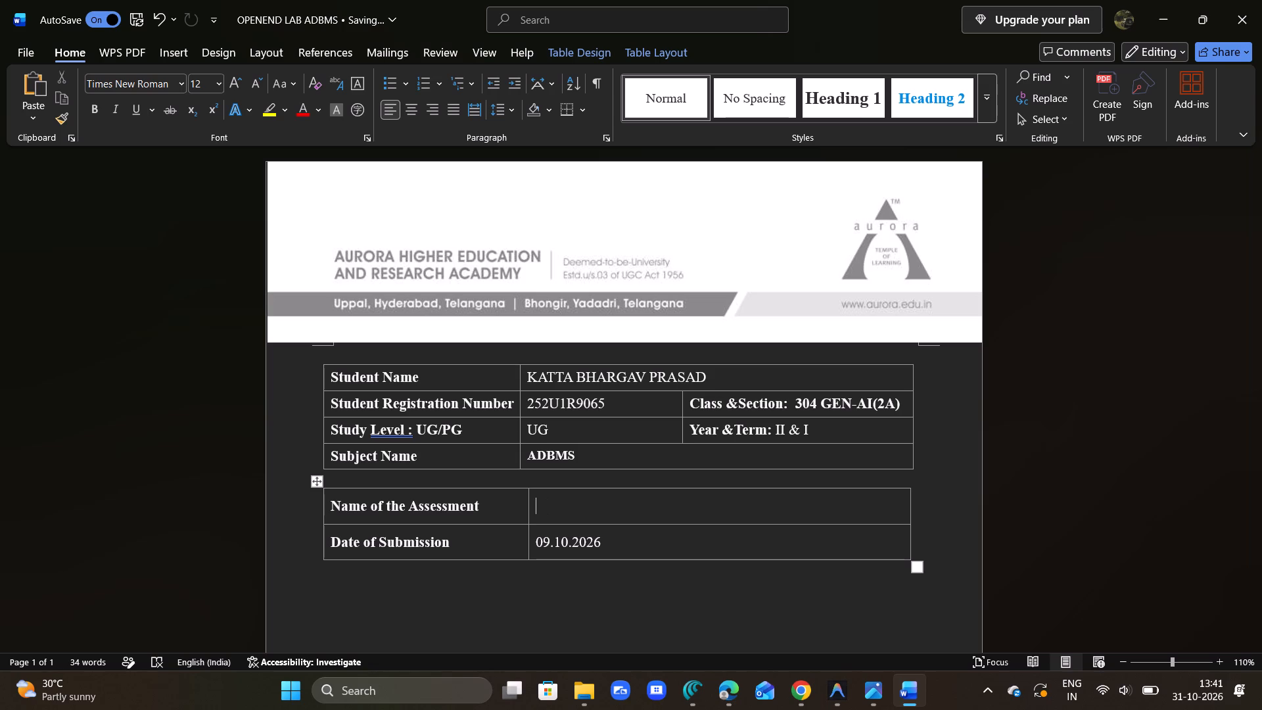
{"action": "key", "text": "l"}
{"action": "type", "text": "LAB REPORT"}
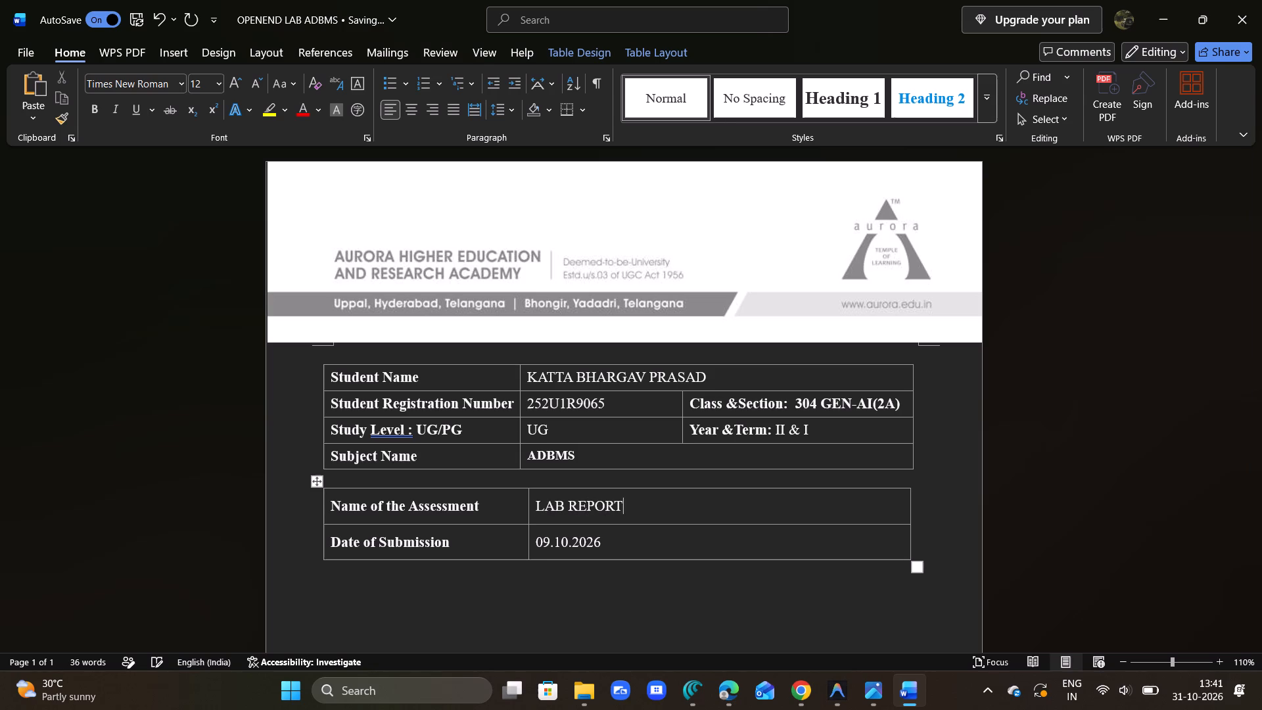
{"action": "key", "text": "space"}
{"action": "key", "text": "1"}
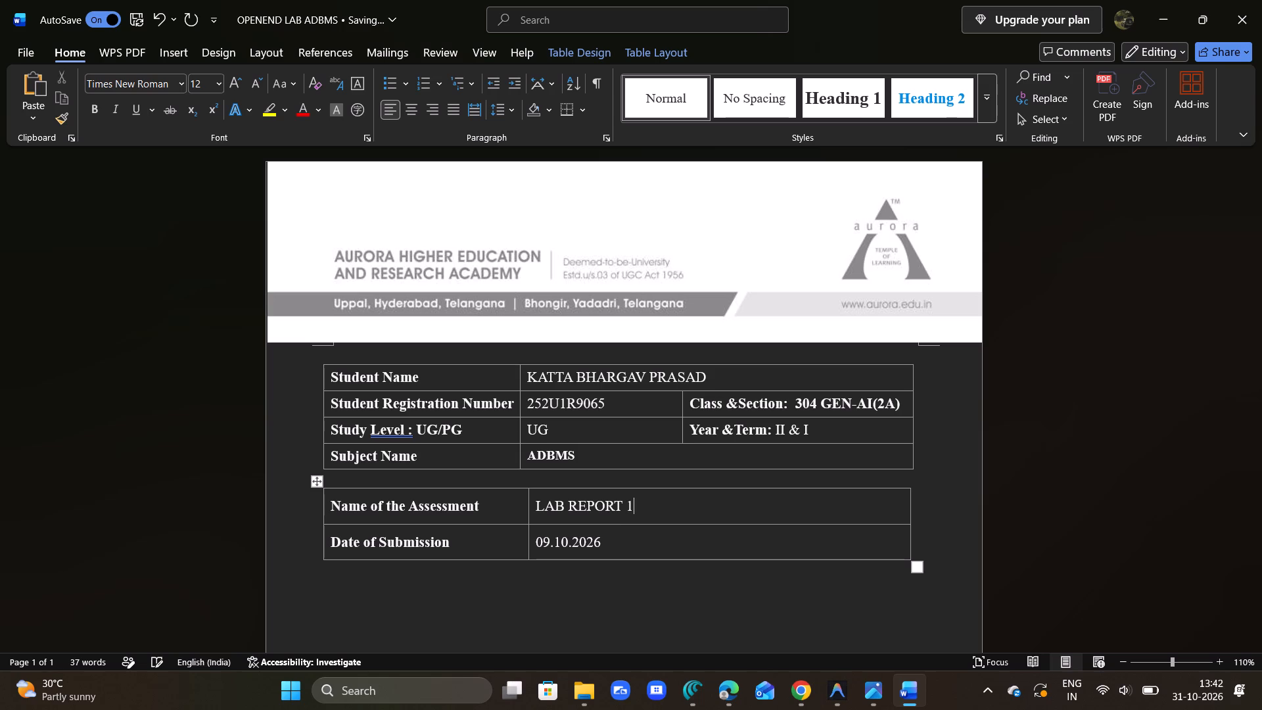
{"action": "key", "text": "BackSpace"}
{"action": "type", "text": "01"}
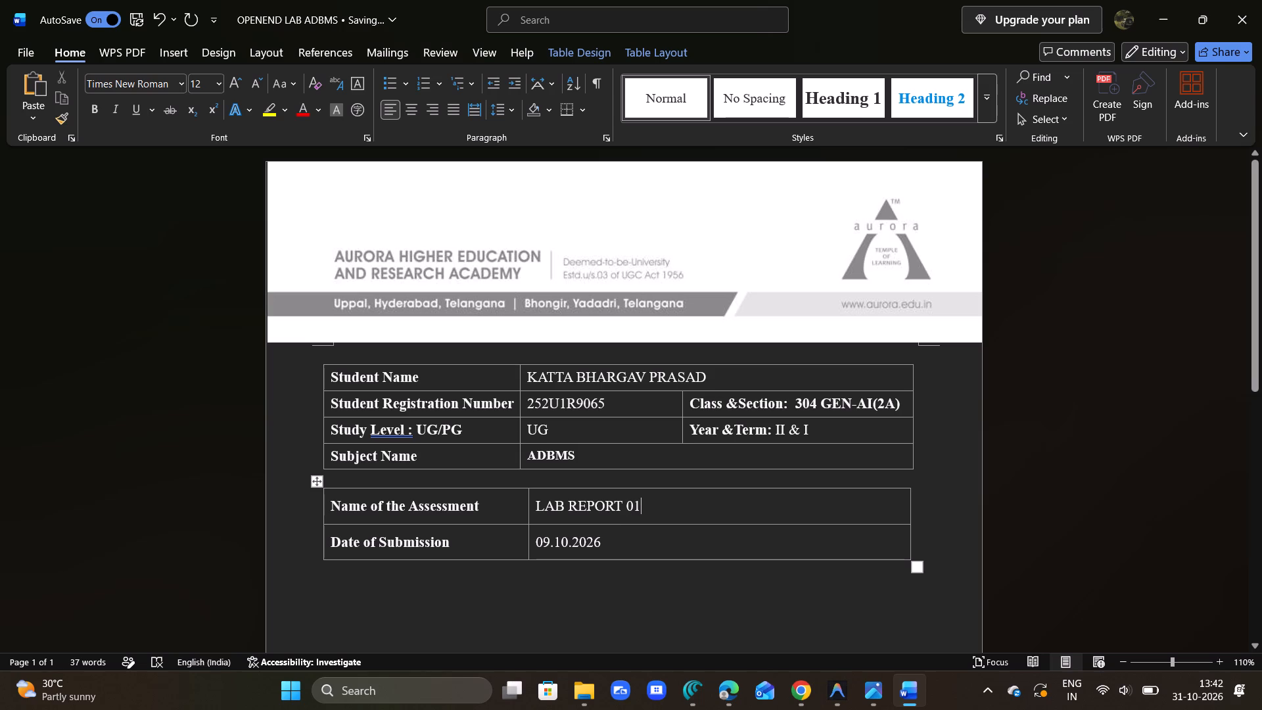
Change the Name of the Assessment entry to LAB REPORT - 01, adding a hyphen before the number.
{"action": "key", "text": "BackSpace"}
{"action": "key", "text": "BackSpace"}
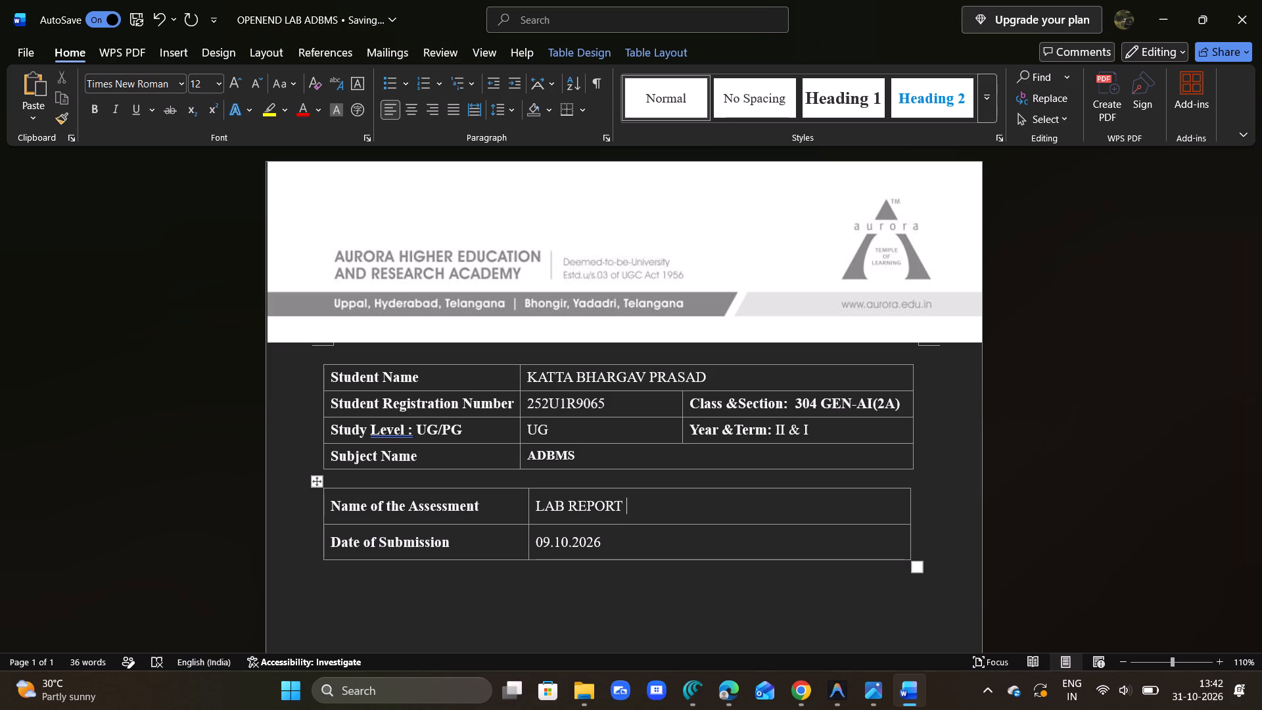
{"action": "type", "text": "- 01"}
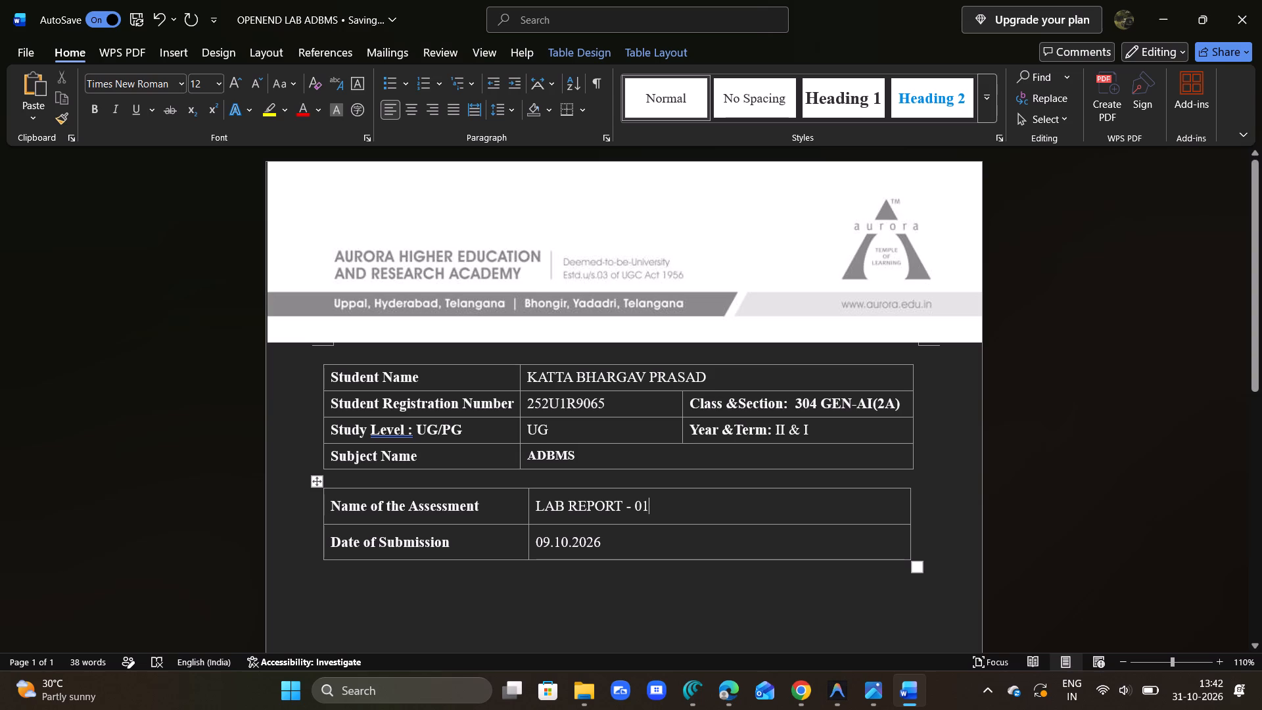
Set the Date of Submission in the assessment table to 31.10.2026.
{"action": "left_click", "coordinate": [548, 539]}
{"action": "key", "text": "BackSpace"}
{"action": "key", "text": "BackSpace"}
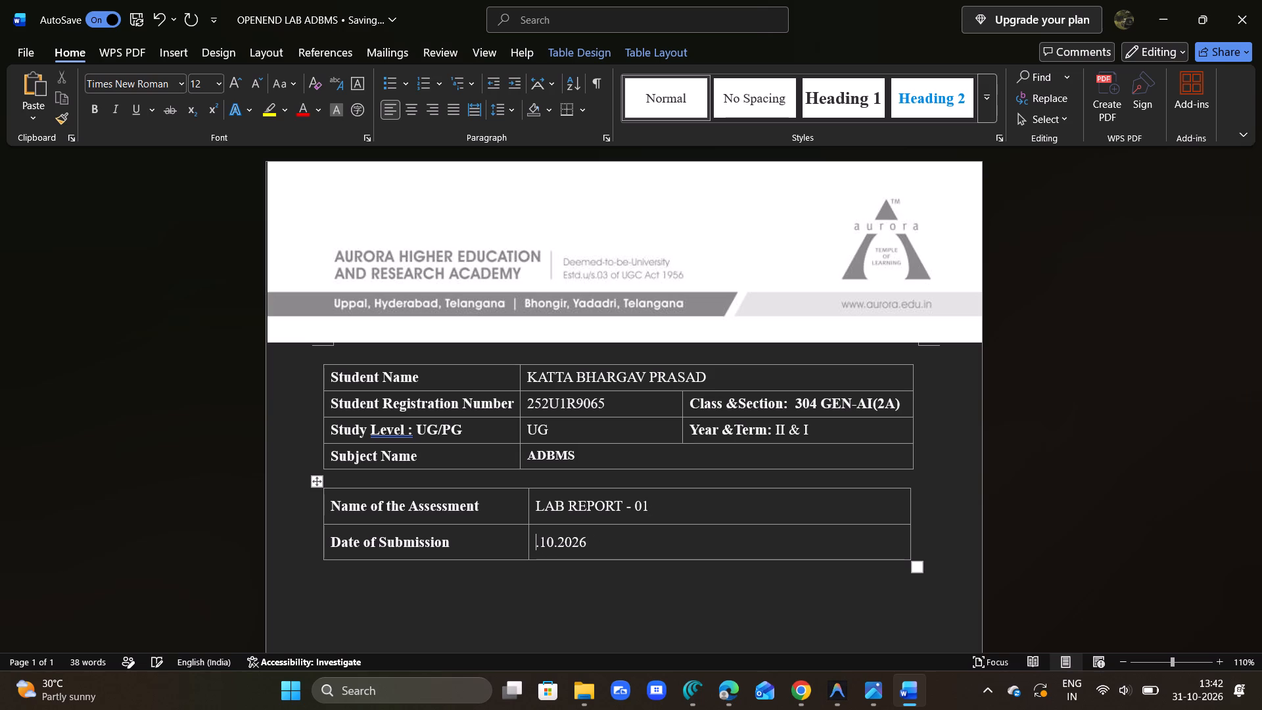
{"action": "type", "text": "31"}
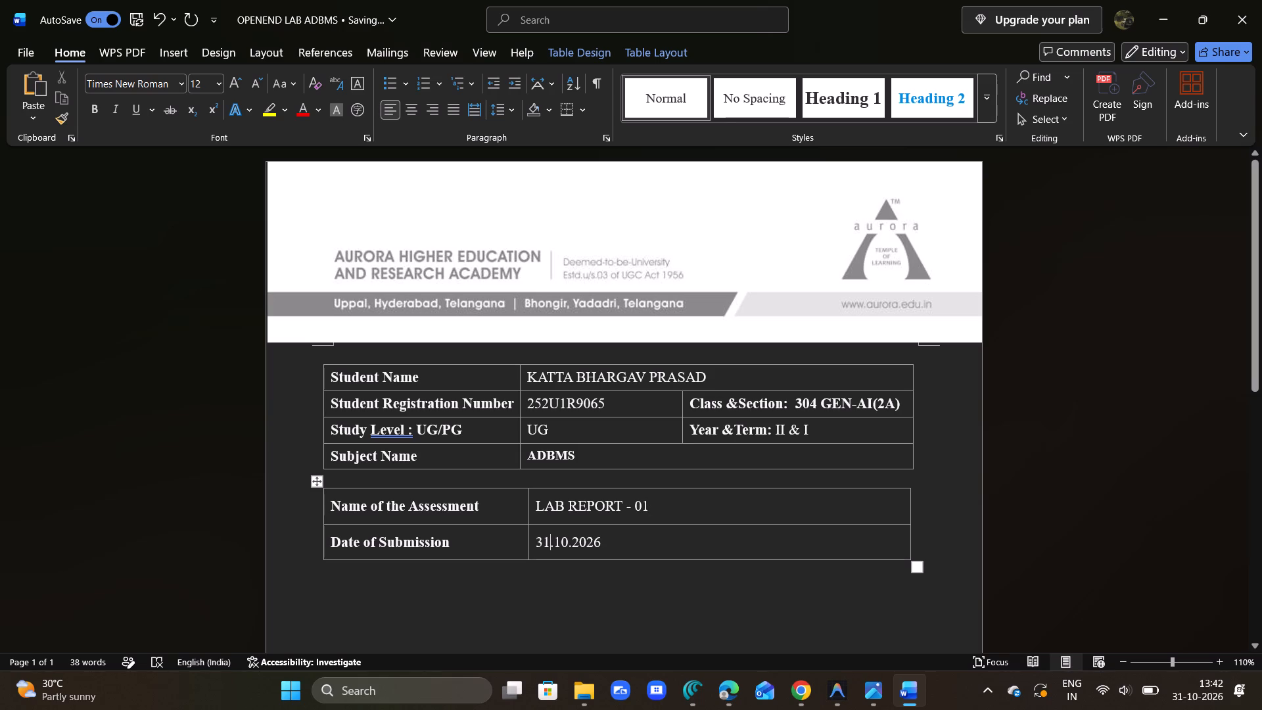
Set the Year & Term entry in the student details table to II & II.
{"action": "left_click", "coordinate": [810, 429]}
{"action": "key", "text": "i"}
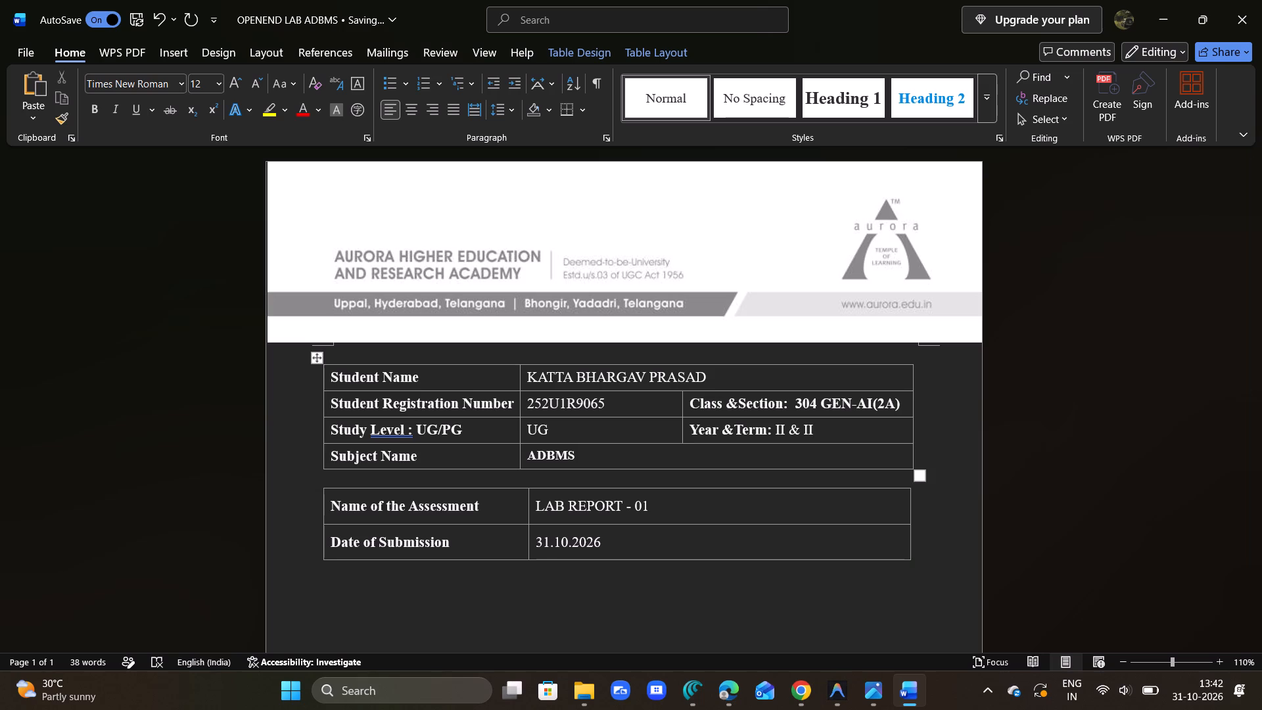
Clear the ADBMS entry from the Subject Name row of the student details table.
{"action": "scroll", "coordinate": [810, 429], "scroll_direction": "down", "scroll_amount": 1}
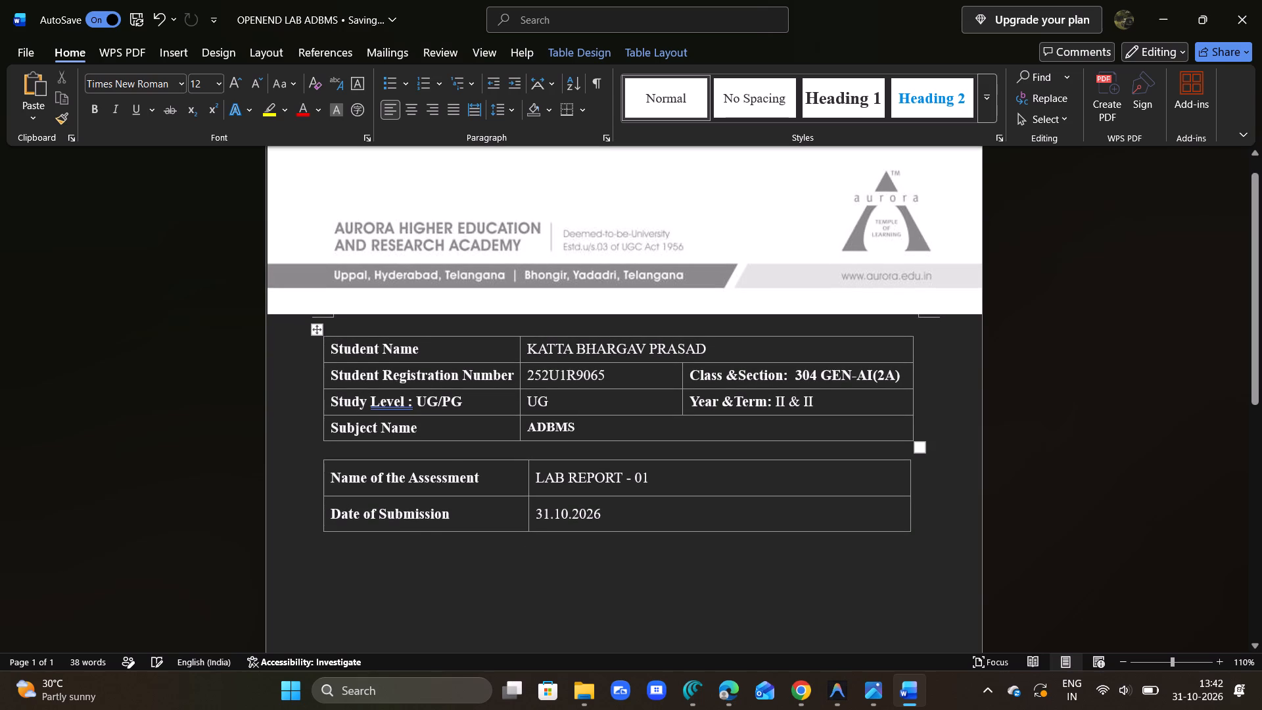
{"action": "scroll", "coordinate": [810, 429], "scroll_direction": "down", "scroll_amount": 1}
{"action": "left_click_drag", "start_coordinate": [574, 426], "coordinate": [528, 429]}
{"action": "key", "text": "BackSpace"}
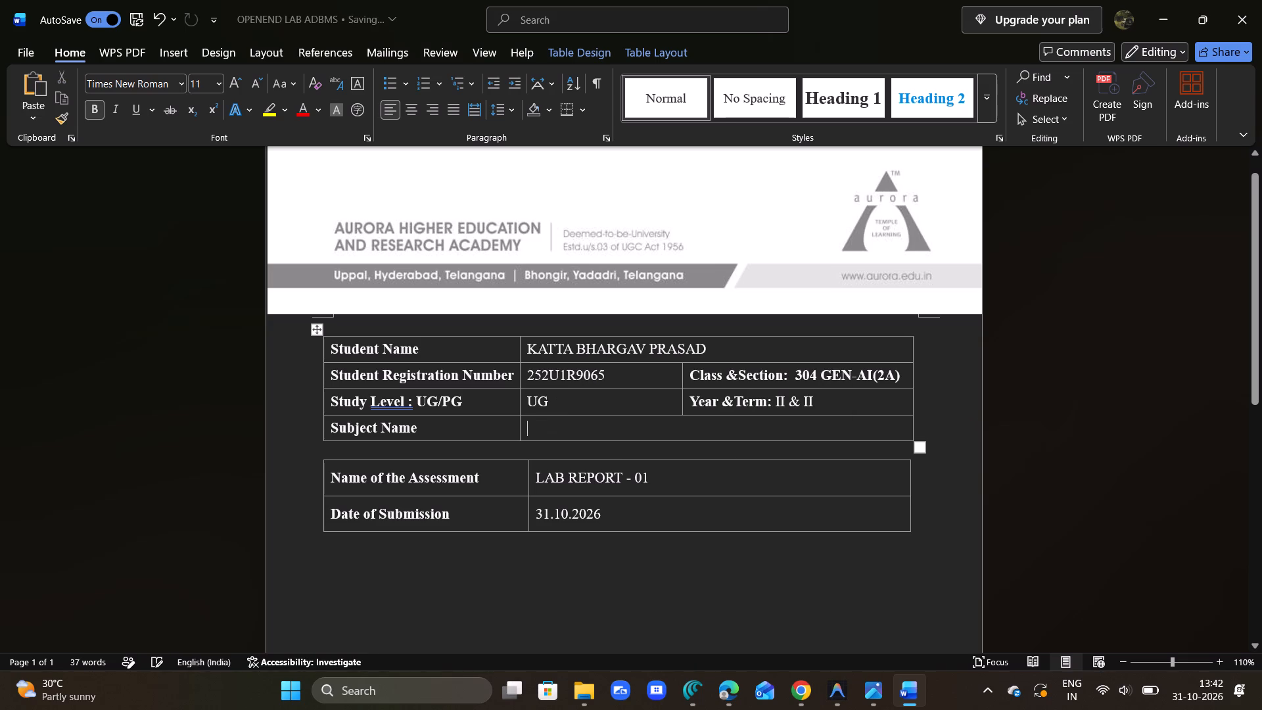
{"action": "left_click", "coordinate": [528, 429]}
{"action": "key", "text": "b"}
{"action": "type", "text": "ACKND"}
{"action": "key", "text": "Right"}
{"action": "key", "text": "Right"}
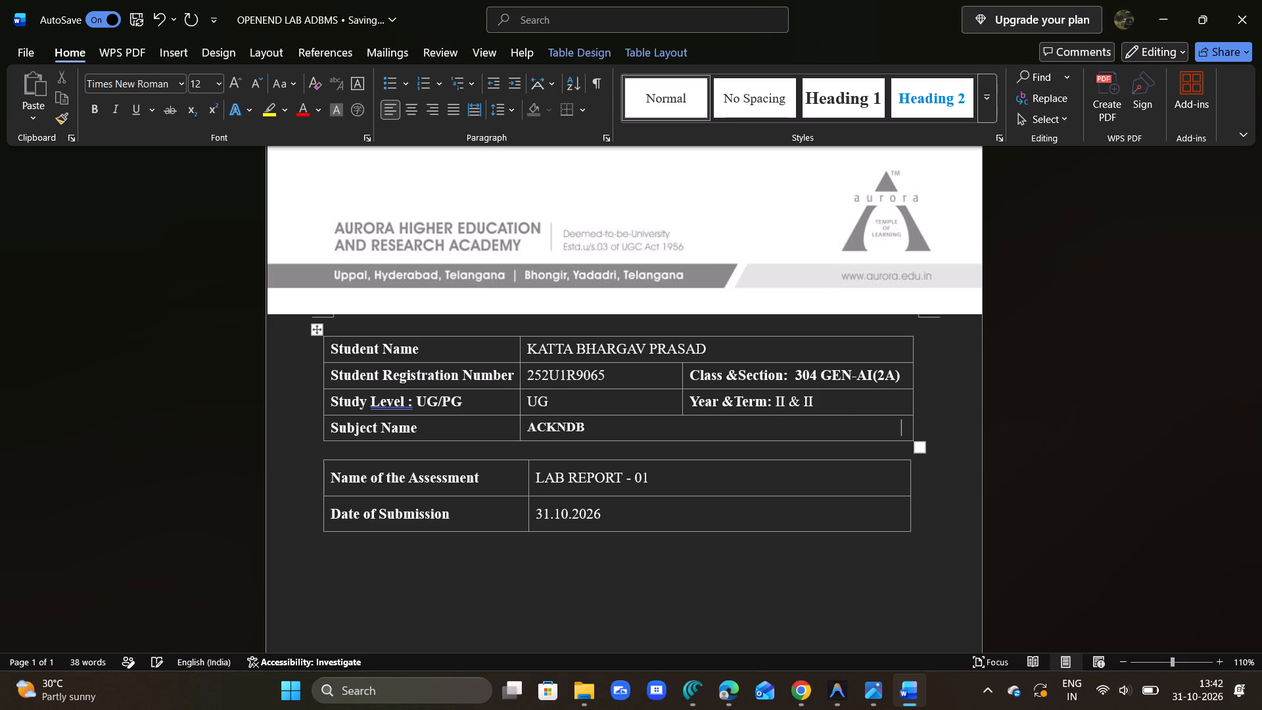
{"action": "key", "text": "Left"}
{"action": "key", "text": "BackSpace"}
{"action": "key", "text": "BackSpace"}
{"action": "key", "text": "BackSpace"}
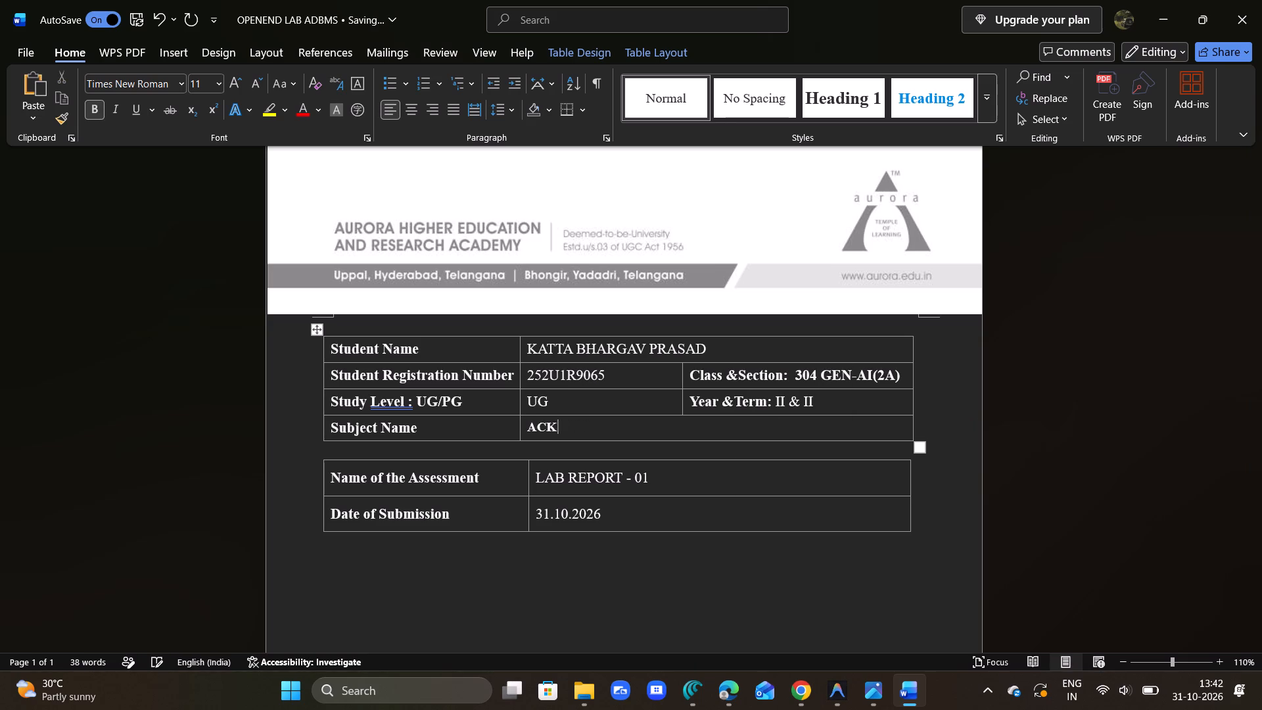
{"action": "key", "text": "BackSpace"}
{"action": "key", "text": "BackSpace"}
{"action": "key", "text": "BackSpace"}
Enter BACKEND DEVELOPMENT as the Subject Name in the student details table.
{"action": "type", "text": "BA"}
{"action": "type", "text": "CKEND"}
{"action": "key", "text": "space"}
{"action": "type", "text": "DEVELOPMENT"}
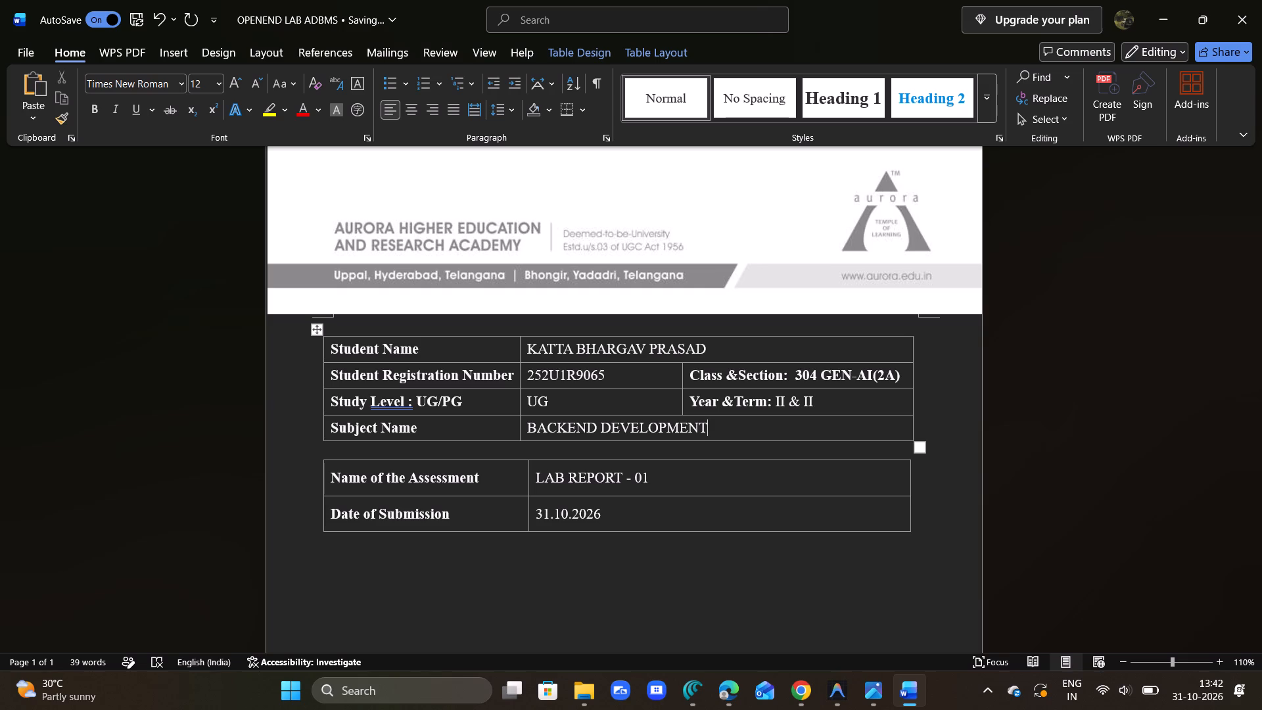
Add a line below the assessment table reading LINK : followed by the copied GitHub address of the backend-development-01 repository.
{"action": "scroll", "coordinate": [527, 425], "scroll_direction": "down", "scroll_amount": 2}
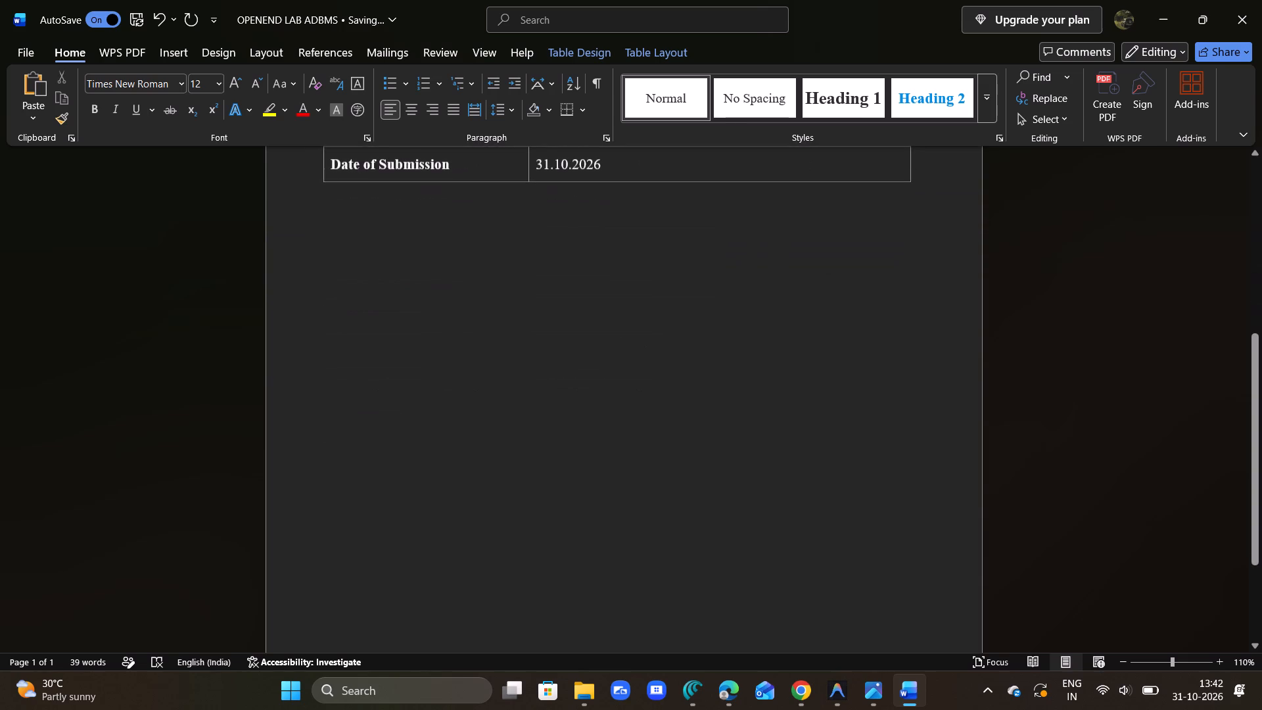
{"action": "left_click", "coordinate": [352, 307]}
{"action": "type", "text": "LINK"}
{"action": "key", "text": "space"}
{"action": "type", "text": ";"}
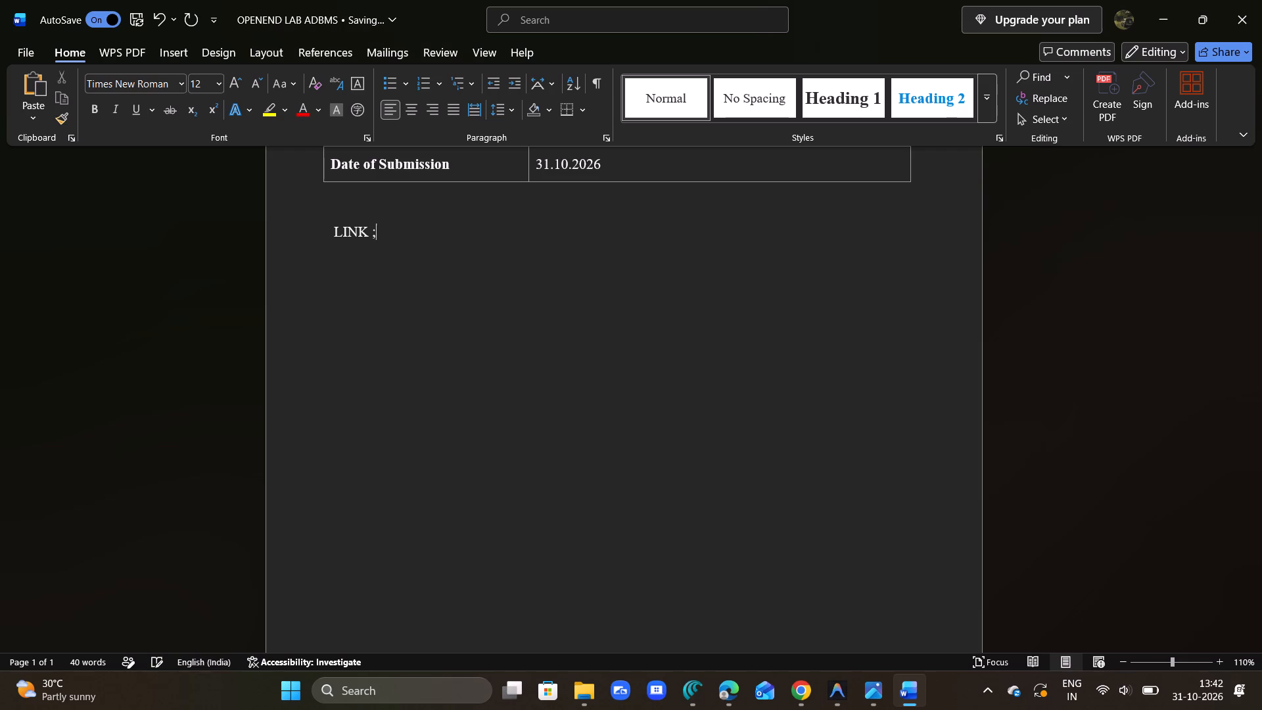
{"action": "key", "text": "space"}
{"action": "key", "text": "BackSpace"}
{"action": "key", "text": "BackSpace"}
{"action": "key", "text": "shift+colon"}
{"action": "key", "text": "space"}
{"action": "key", "text": "ctrl+v"}
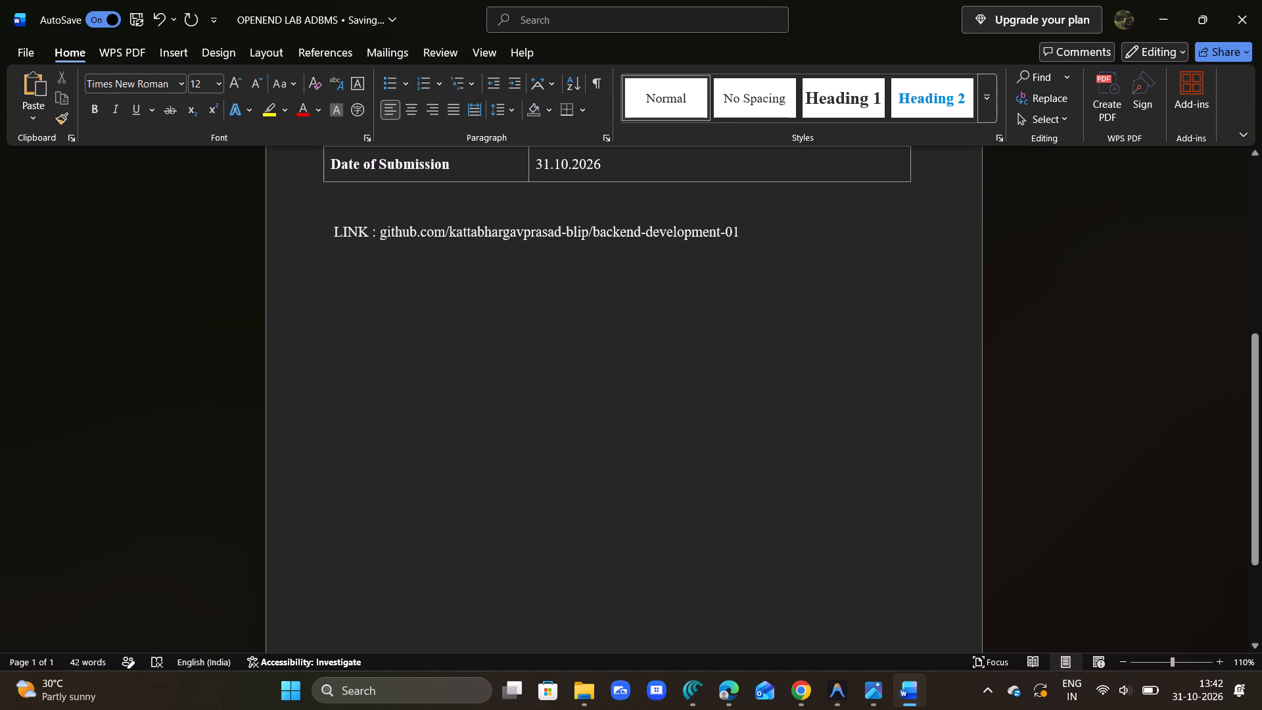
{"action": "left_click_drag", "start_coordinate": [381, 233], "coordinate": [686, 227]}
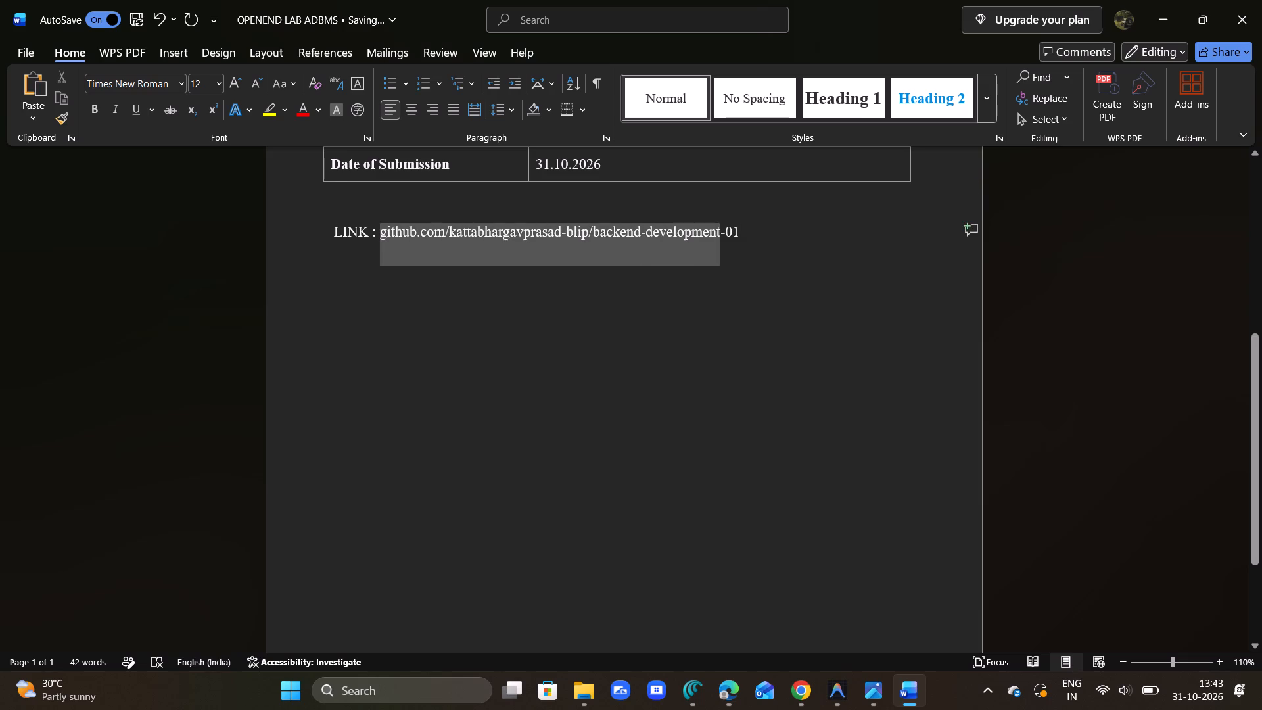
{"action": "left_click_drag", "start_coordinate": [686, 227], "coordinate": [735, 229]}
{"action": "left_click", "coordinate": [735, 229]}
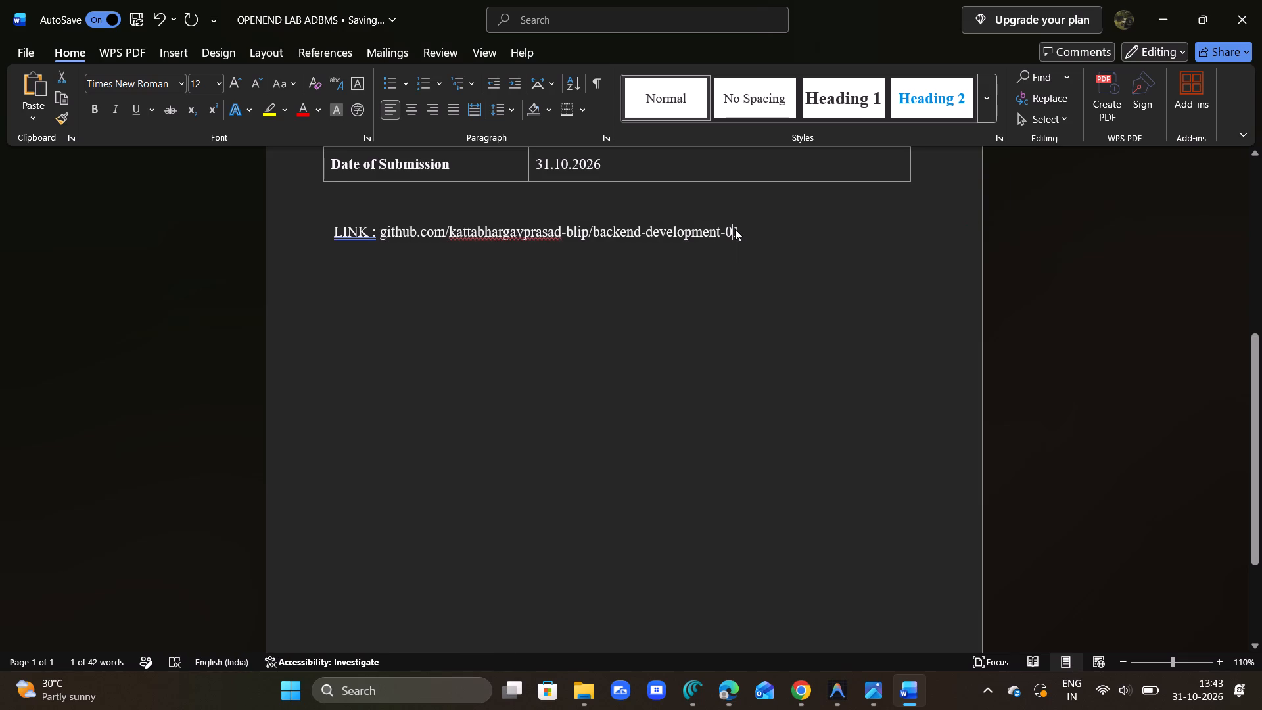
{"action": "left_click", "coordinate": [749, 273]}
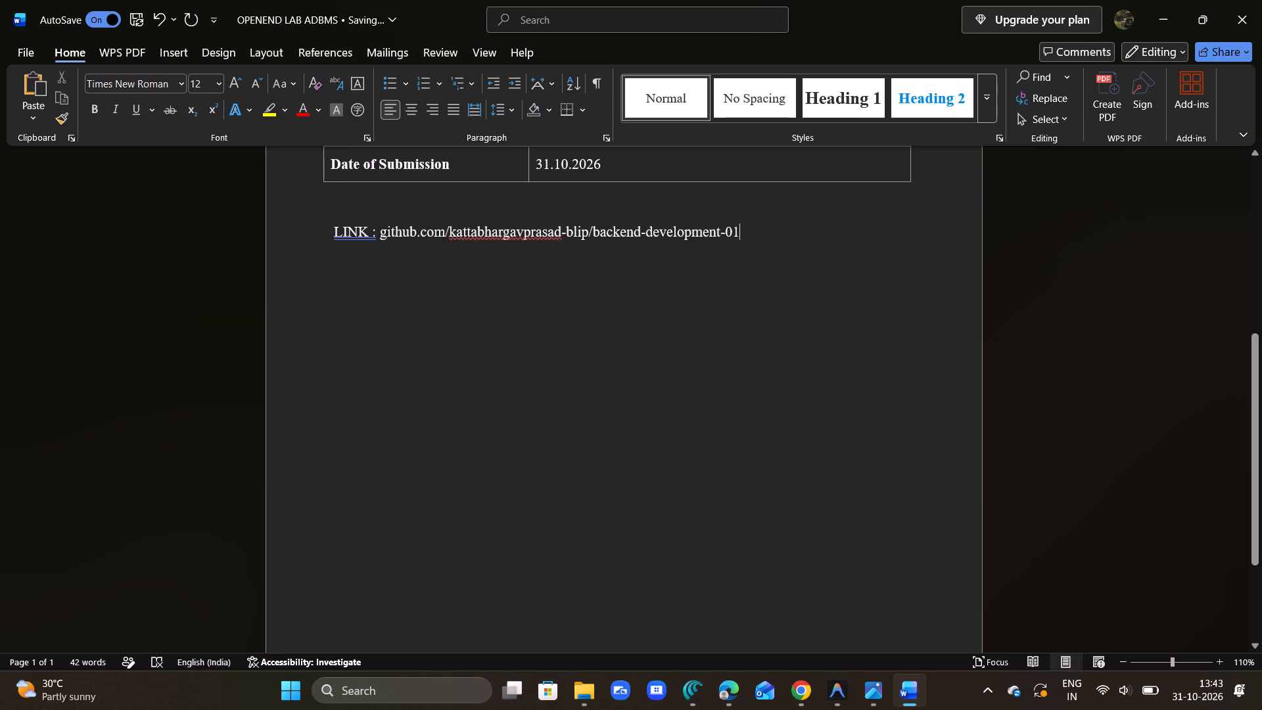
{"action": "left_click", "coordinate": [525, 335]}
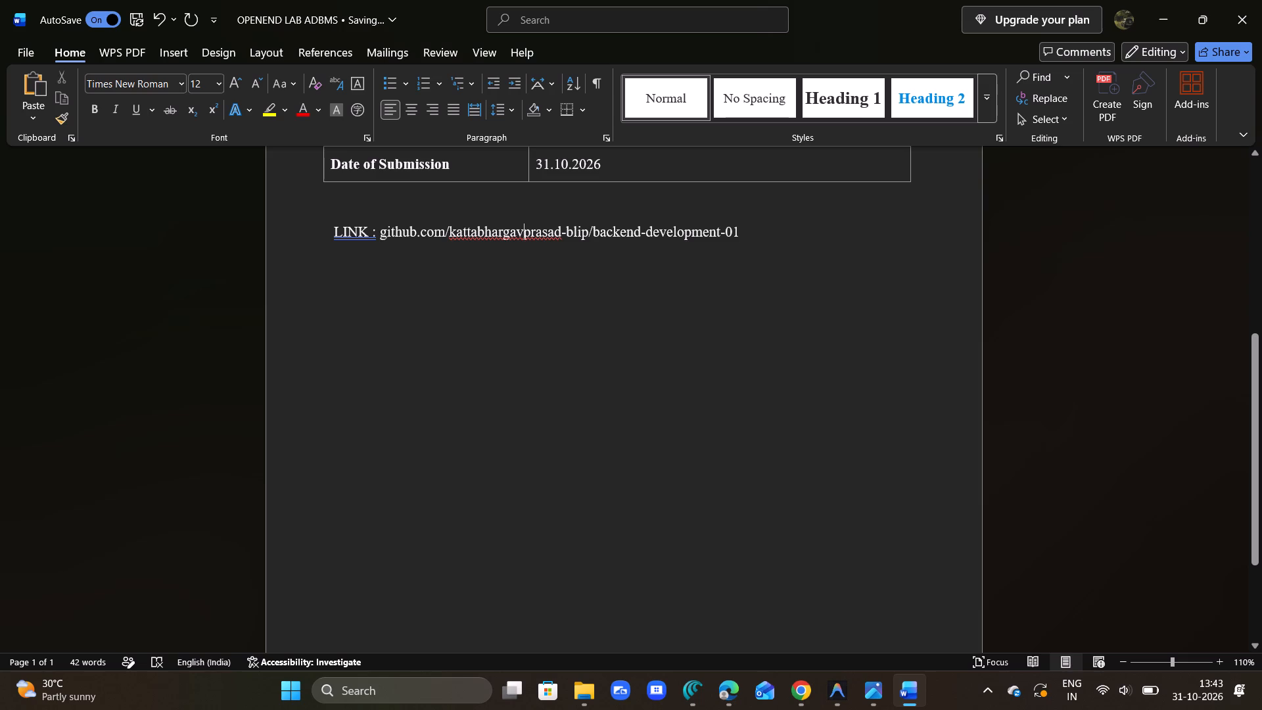
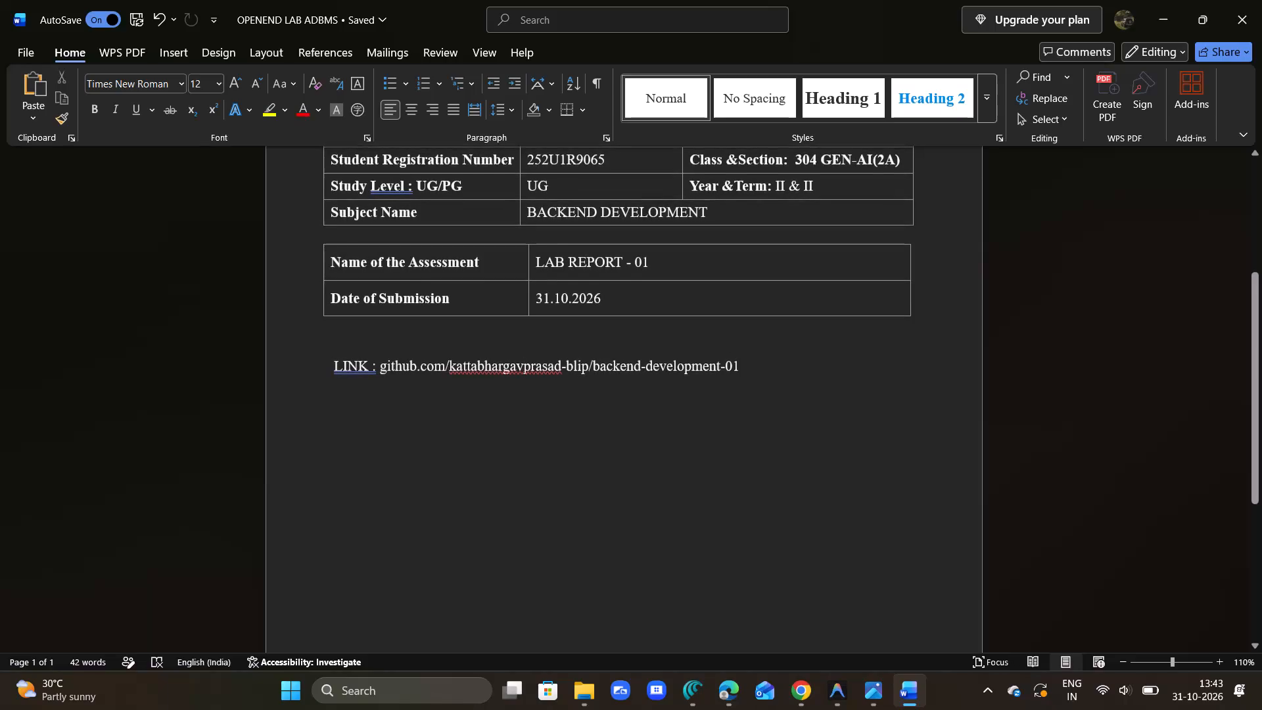
Start a new line after the GitHub address on the LINK : line below the assessment table.
{"action": "scroll", "coordinate": [525, 335], "scroll_direction": "up", "scroll_amount": 1}
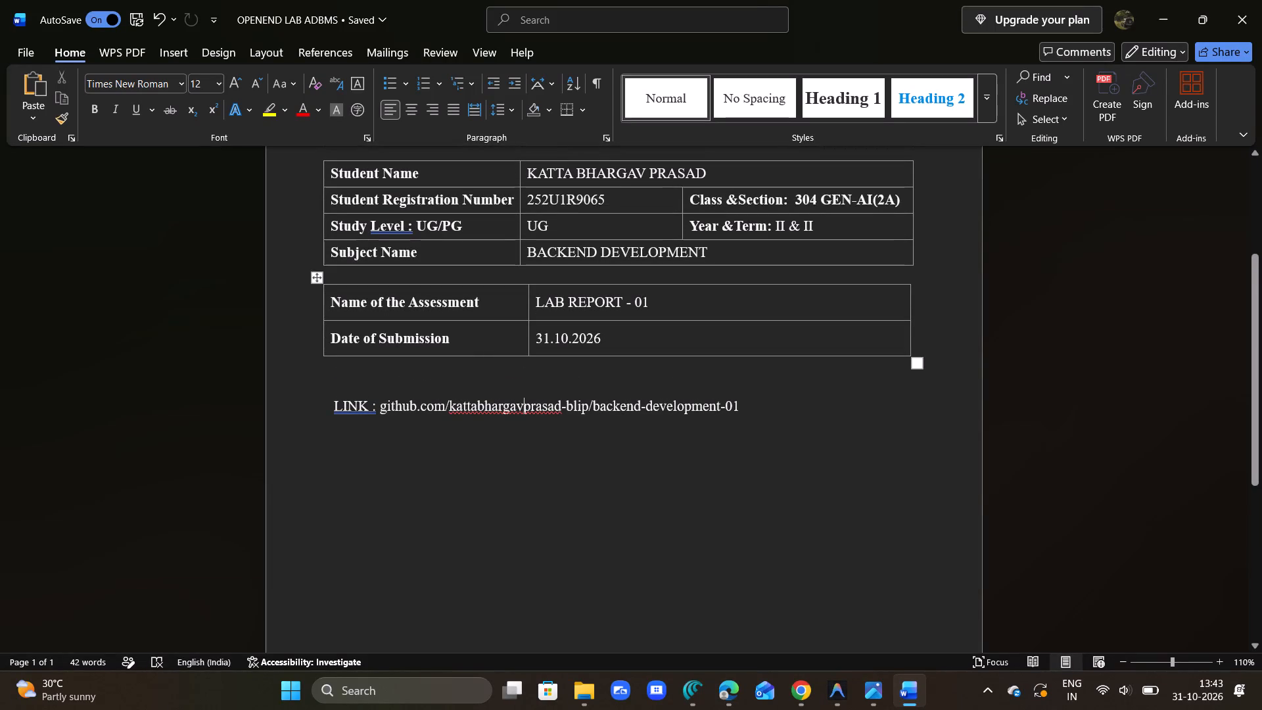
{"action": "left_click", "coordinate": [381, 414]}
{"action": "left_click_drag", "start_coordinate": [381, 414], "coordinate": [695, 388]}
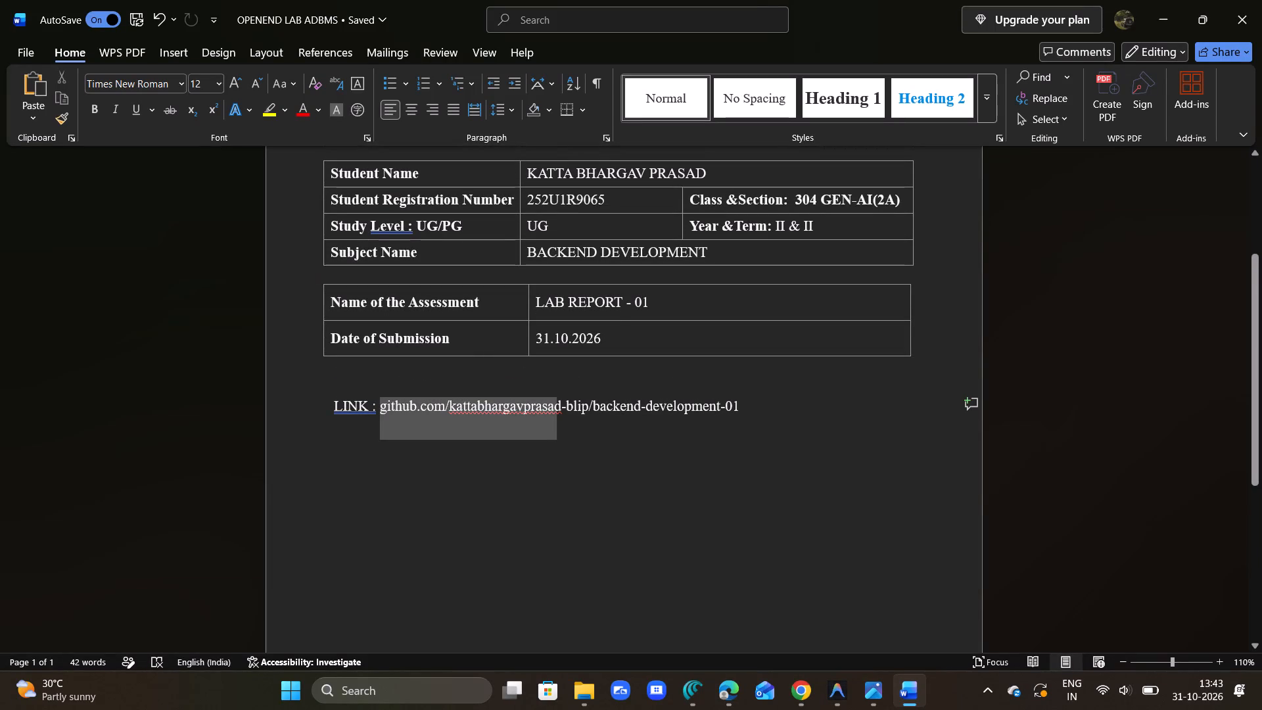
{"action": "left_click_drag", "start_coordinate": [695, 388], "coordinate": [753, 404]}
{"action": "left_click", "coordinate": [753, 404]}
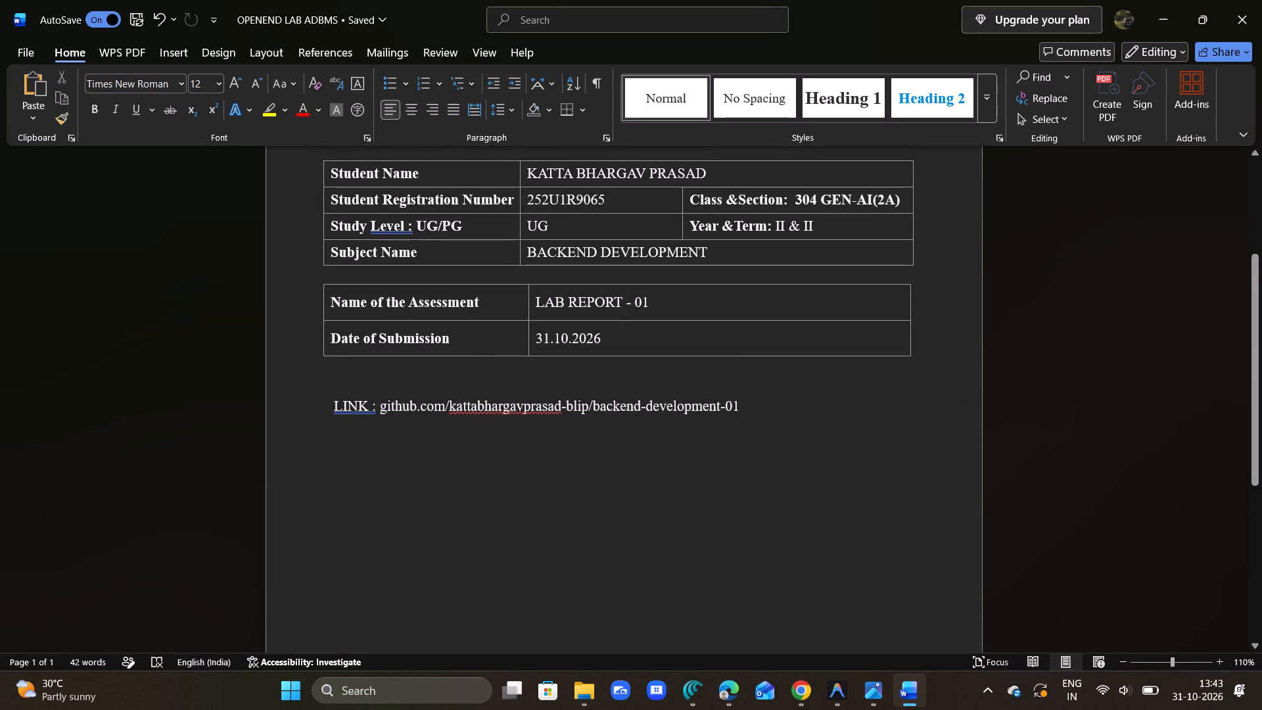
{"action": "key", "text": "backslash"}
{"action": "key", "text": "Return"}
{"action": "left_click", "coordinate": [810, 404]}
{"action": "key", "text": "BackSpace"}
{"action": "key", "text": "Return"}
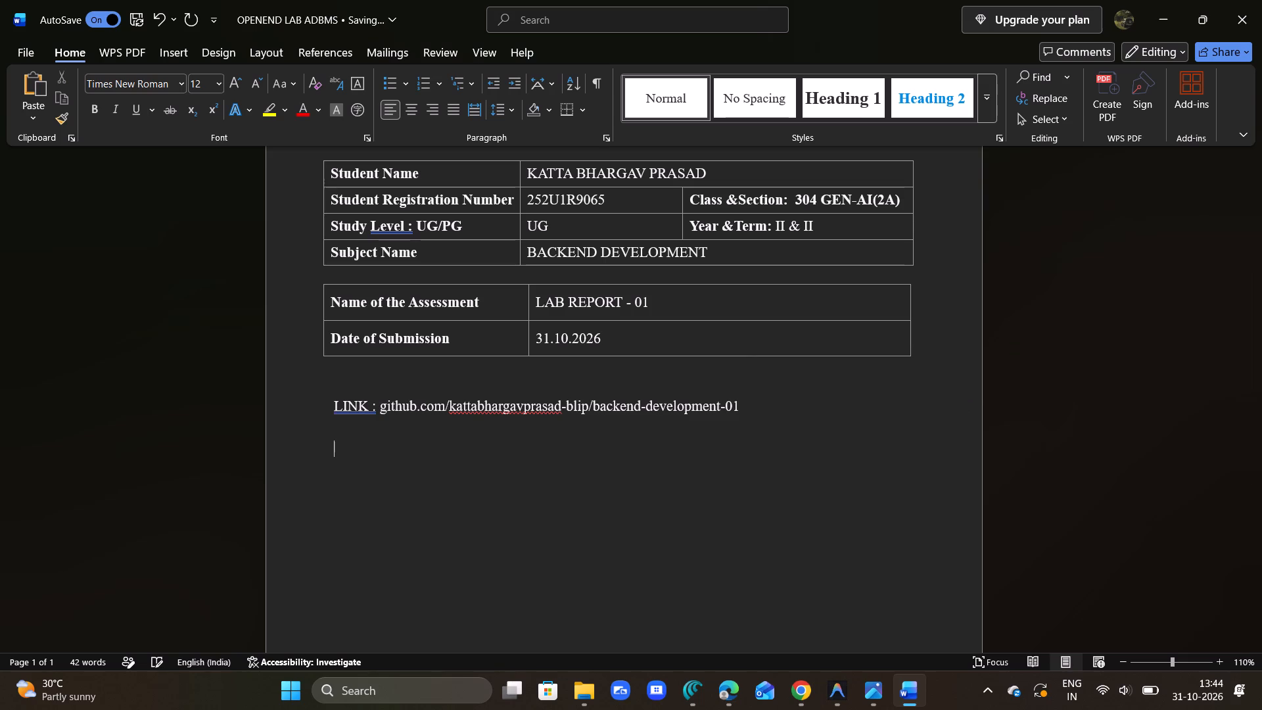
Move the GitHub address onto its own line beneath the LINK : label.
{"action": "left_click", "coordinate": [371, 406]}
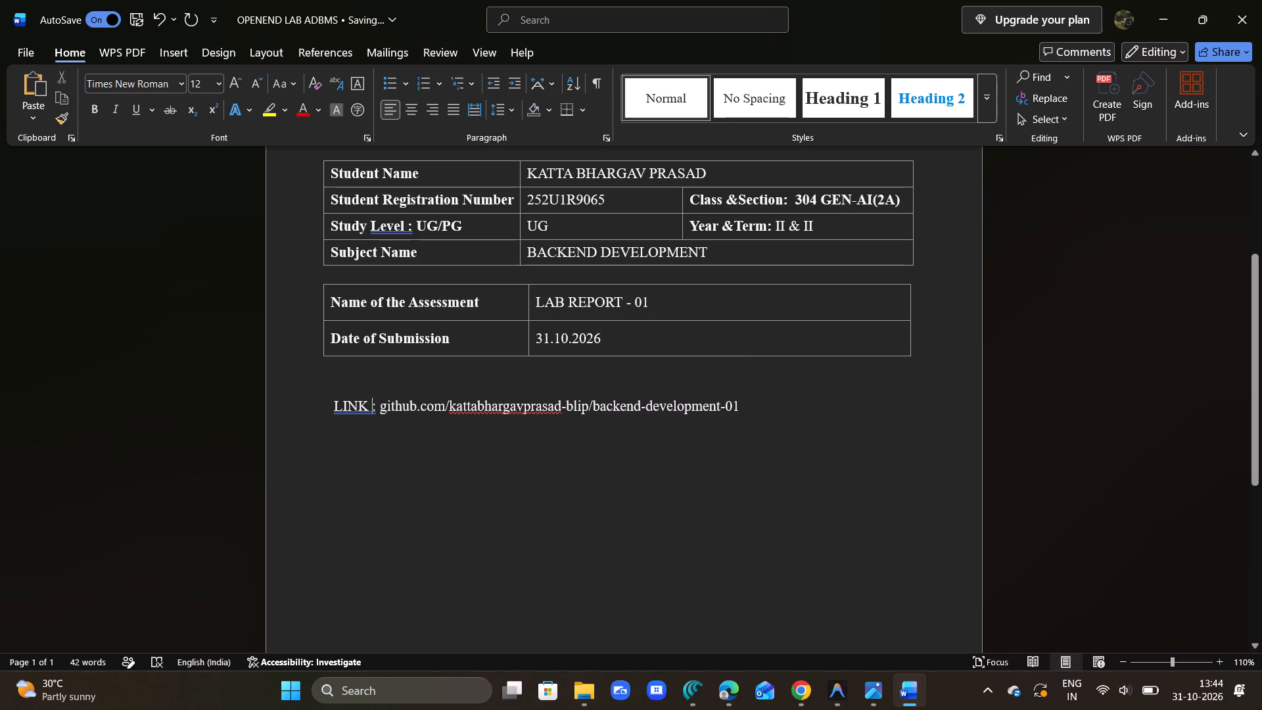
{"action": "key", "text": "Right"}
{"action": "key", "text": "Return"}
{"action": "left_click", "coordinate": [504, 523]}
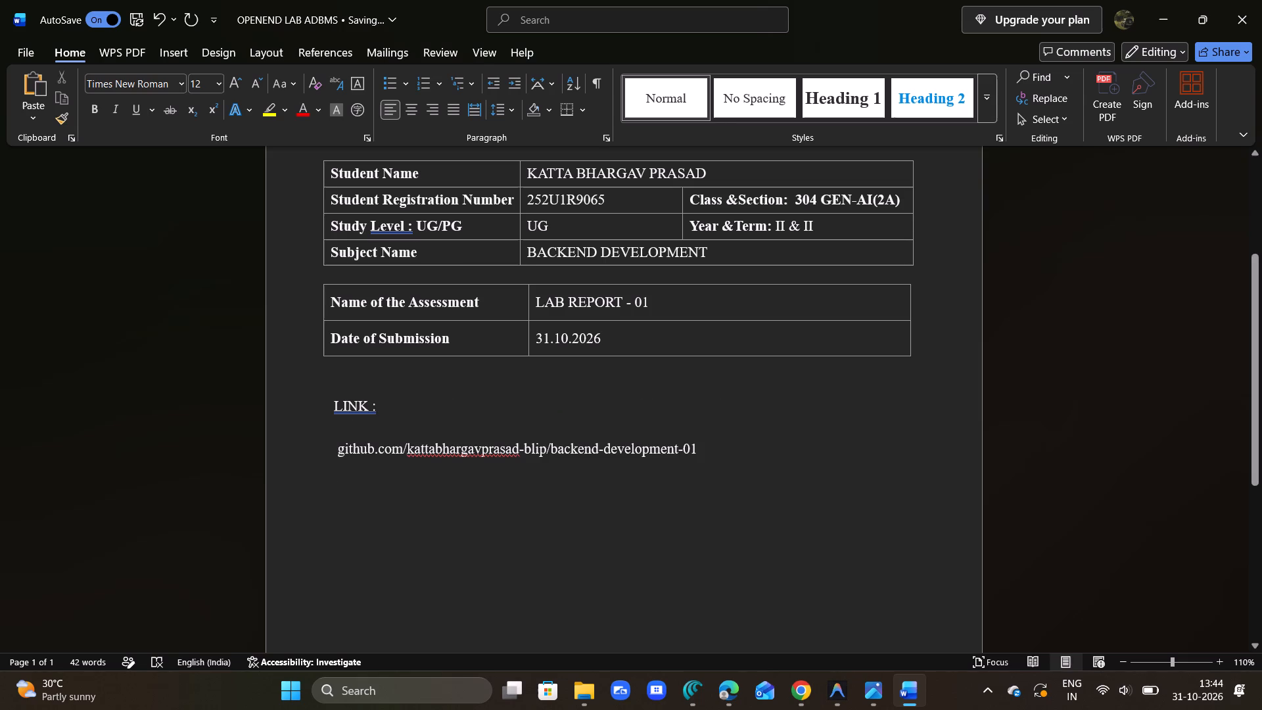
{"action": "left_click", "coordinate": [810, 696]}
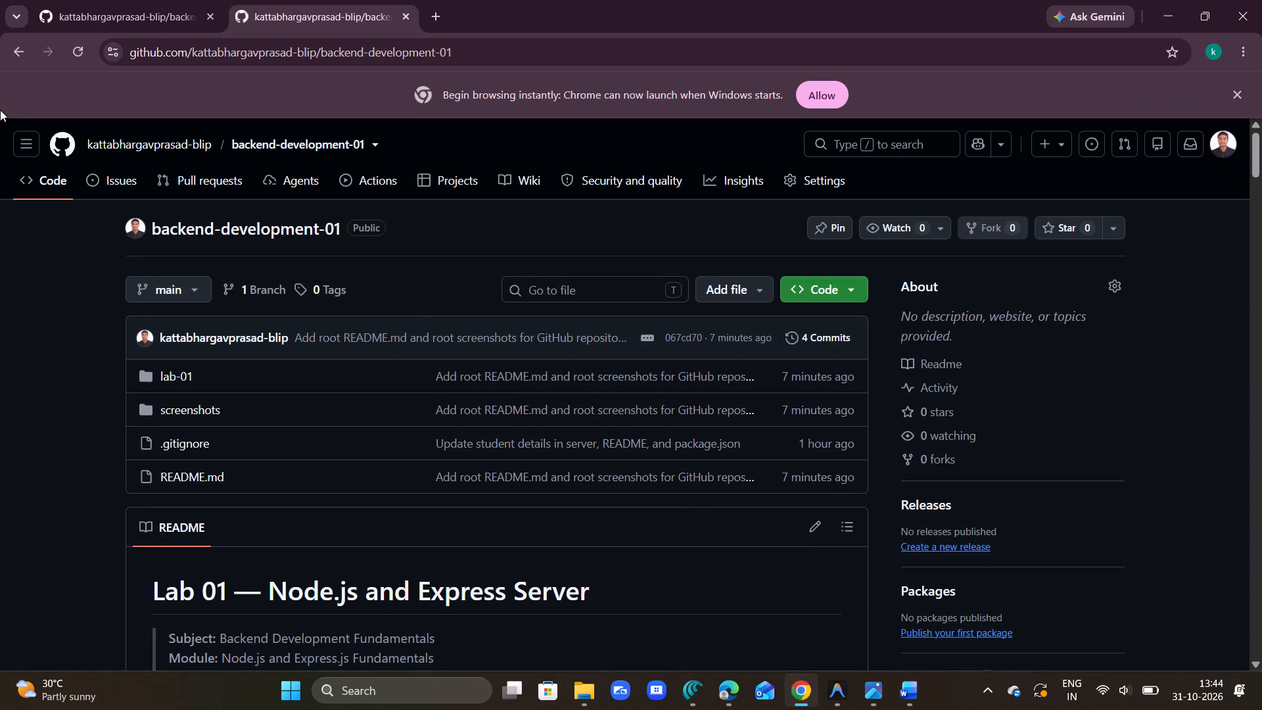
{"action": "left_click_drag", "start_coordinate": [0, 110], "coordinate": [640, 222]}
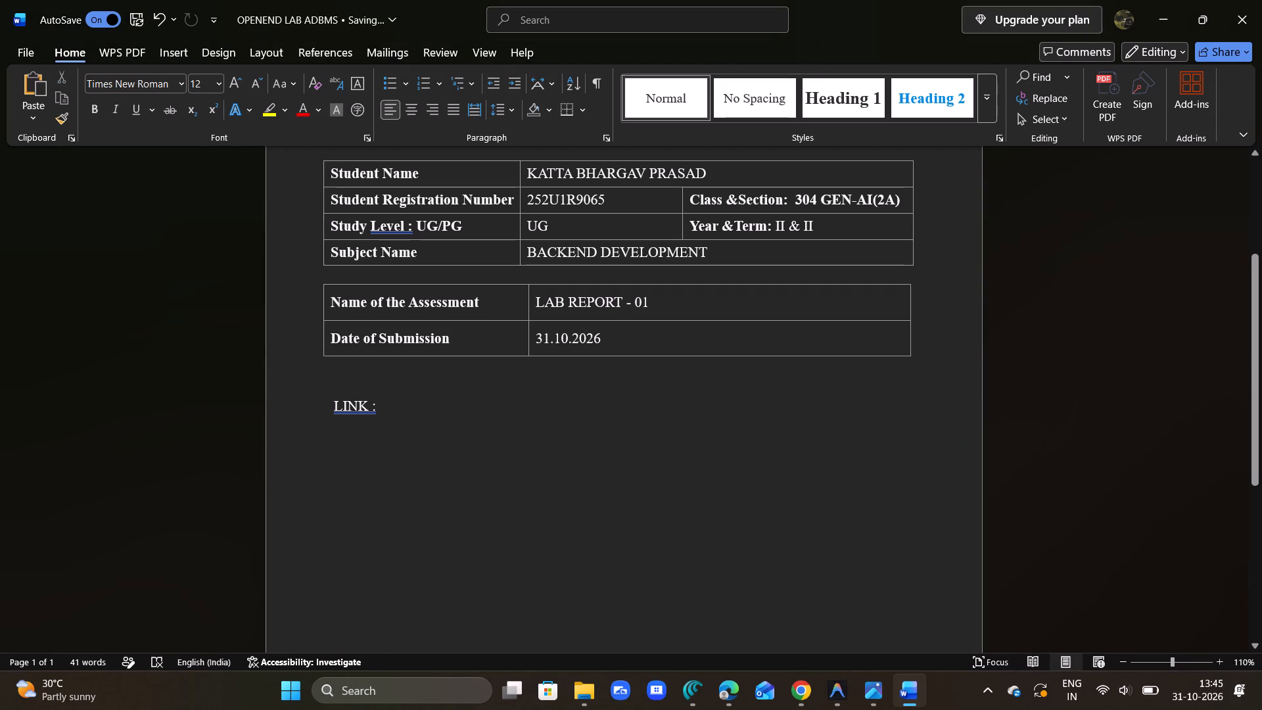
Tidy the LINK : label, removing the blank line beneath it, and paste the copied GitHub repository link beside it.
{"action": "left_click", "coordinate": [375, 407]}
{"action": "key", "text": "Left"}
{"action": "key", "text": "BackSpace"}
{"action": "key", "text": "Right"}
{"action": "key", "text": "Right"}
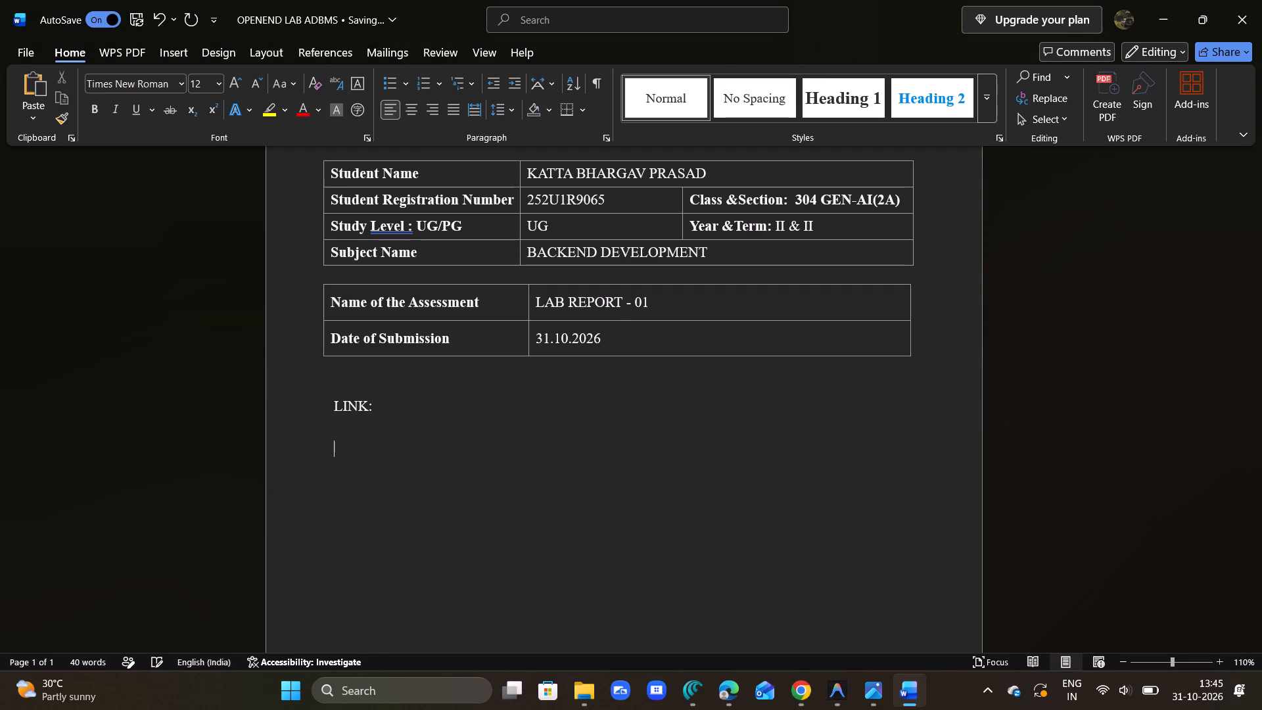
{"action": "key", "text": "BackSpace"}
{"action": "key", "text": "BackSpace"}
{"action": "key", "text": "space"}
{"action": "type", "text": ":"}
{"action": "key", "text": "space"}
{"action": "key", "text": "ctrl+v"}
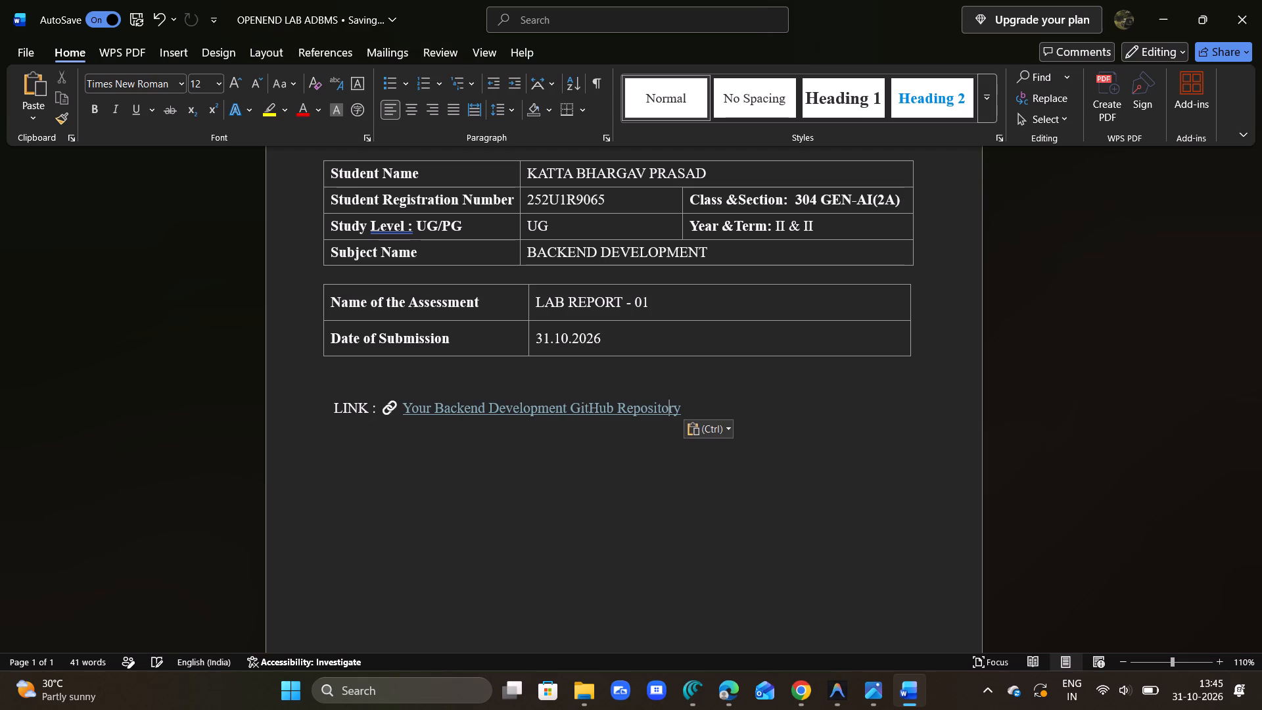
{"action": "left_click", "coordinate": [374, 490]}
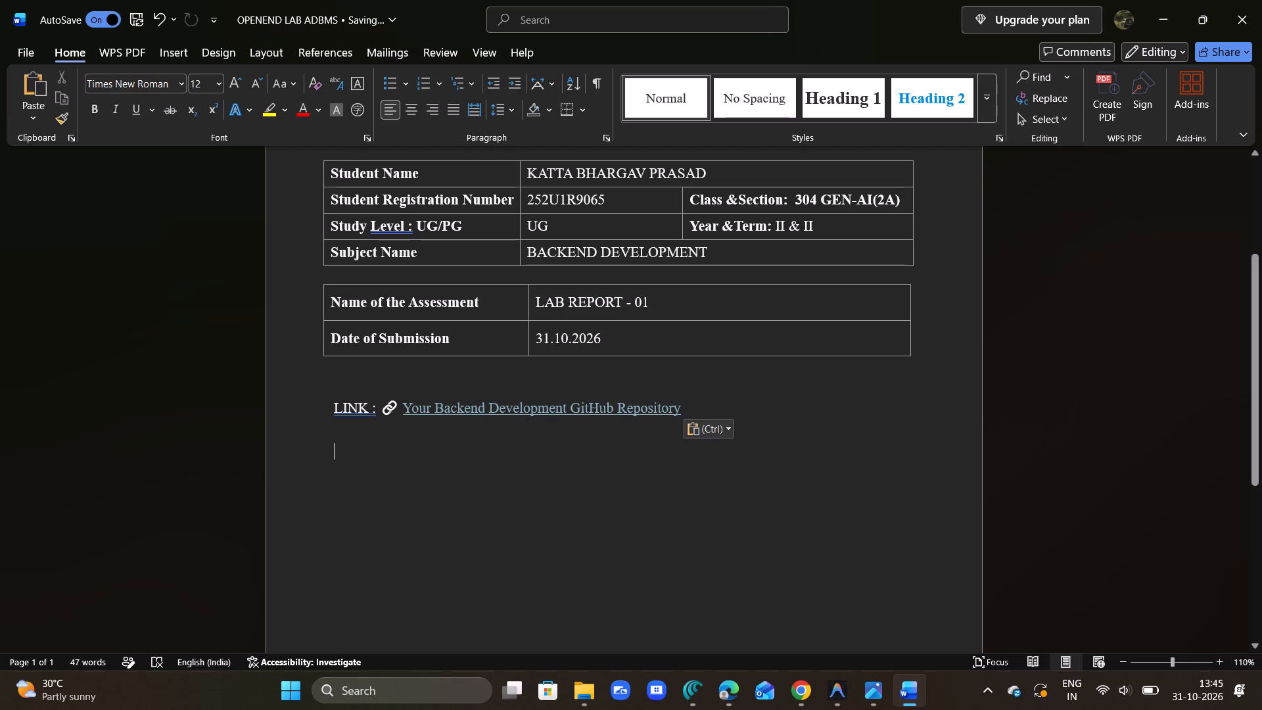
Test the Your Backend Development GitHub Repository link by following it to the browser, and close the browser window.
{"action": "double_click", "coordinate": [448, 406]}
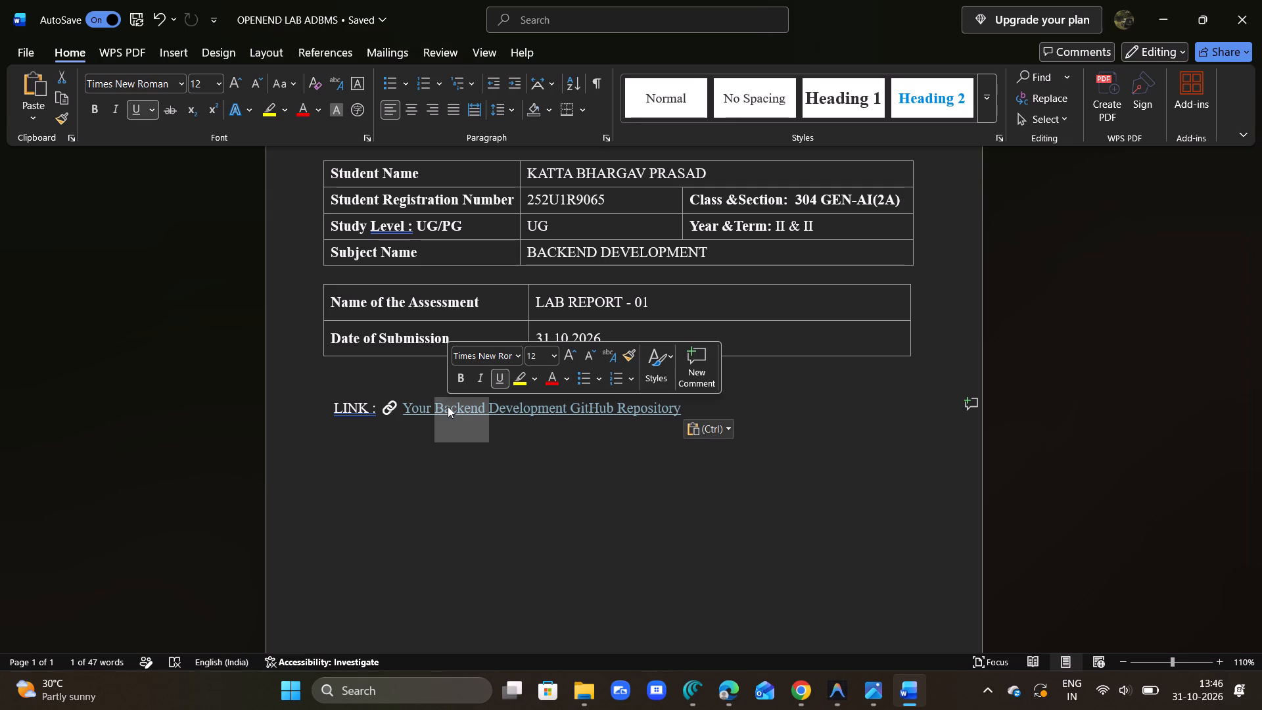
{"action": "left_click", "coordinate": [479, 548]}
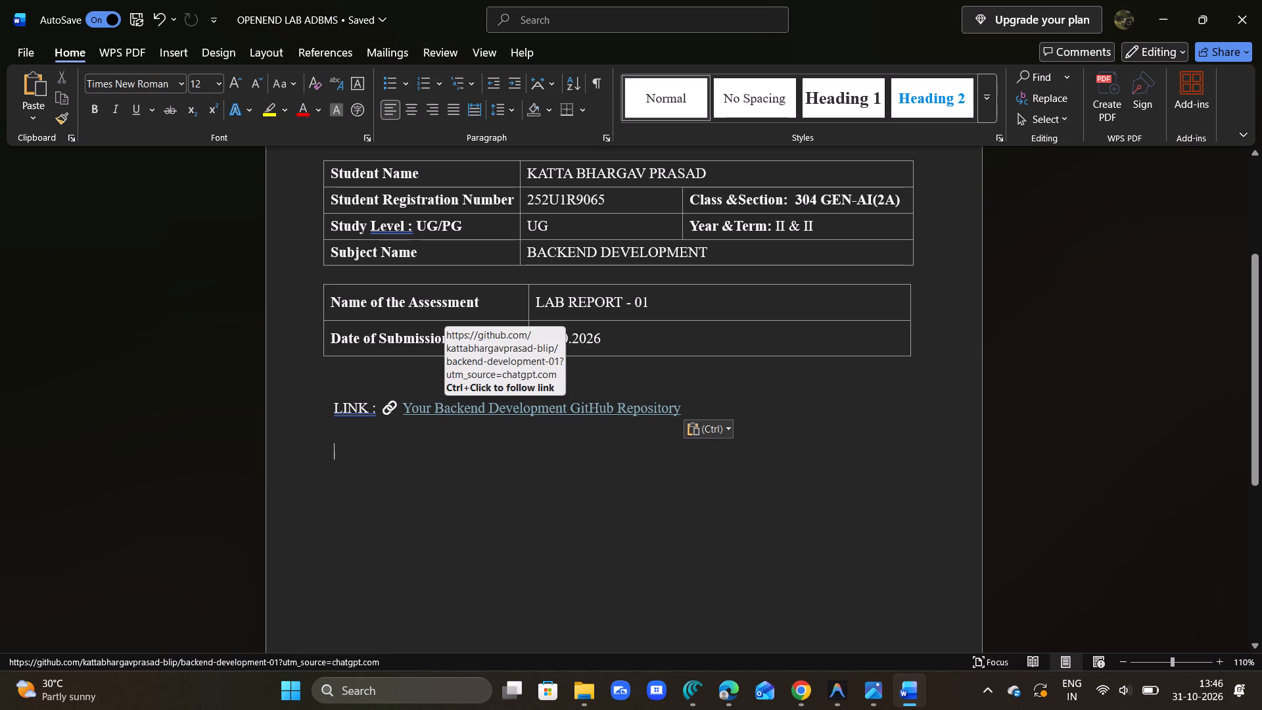
{"action": "left_click_drag", "start_coordinate": [404, 413], "coordinate": [414, 408]}
{"action": "left_click", "coordinate": [398, 463]}
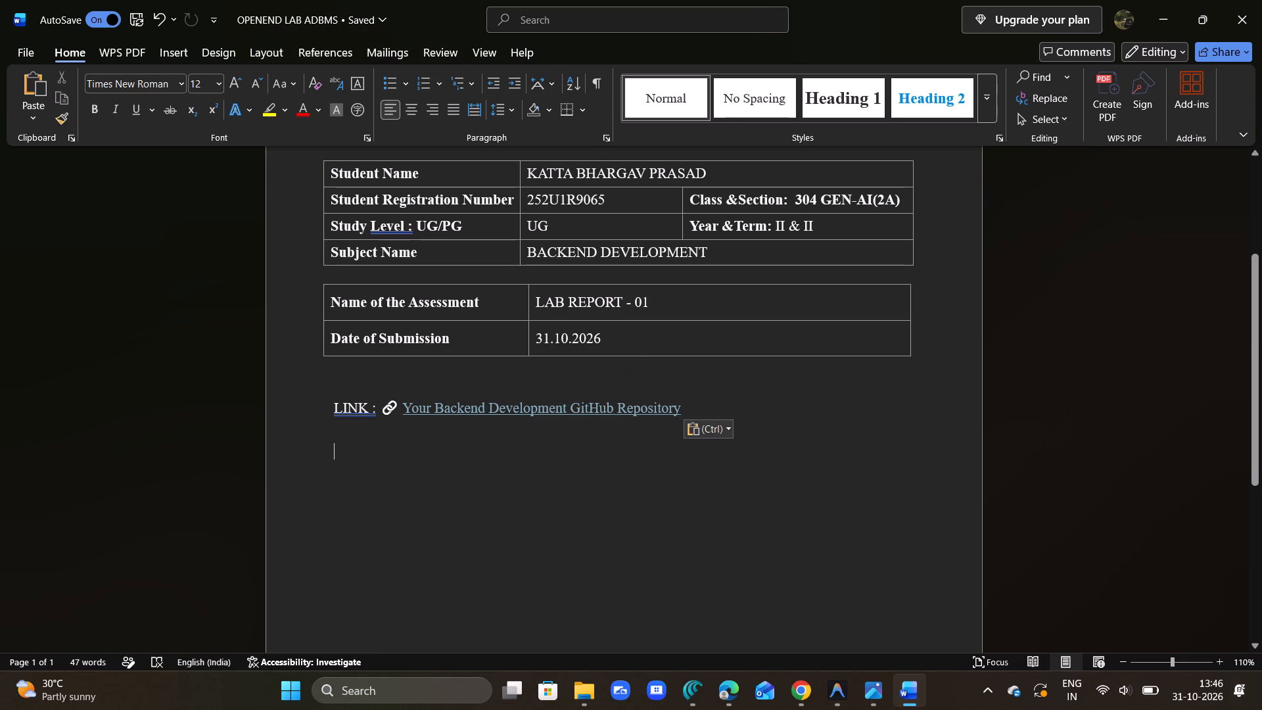
{"action": "left_click", "coordinate": [538, 408], "text": "ctrl"}
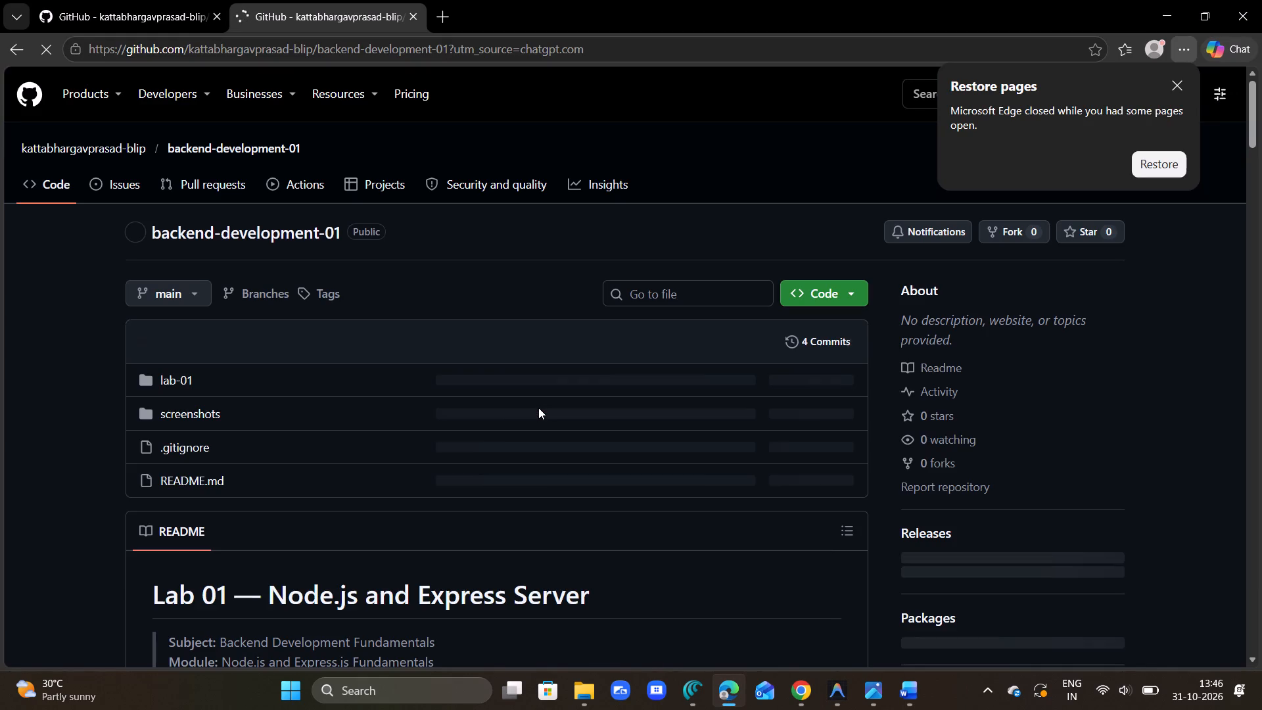
{"action": "left_click", "coordinate": [1158, 17]}
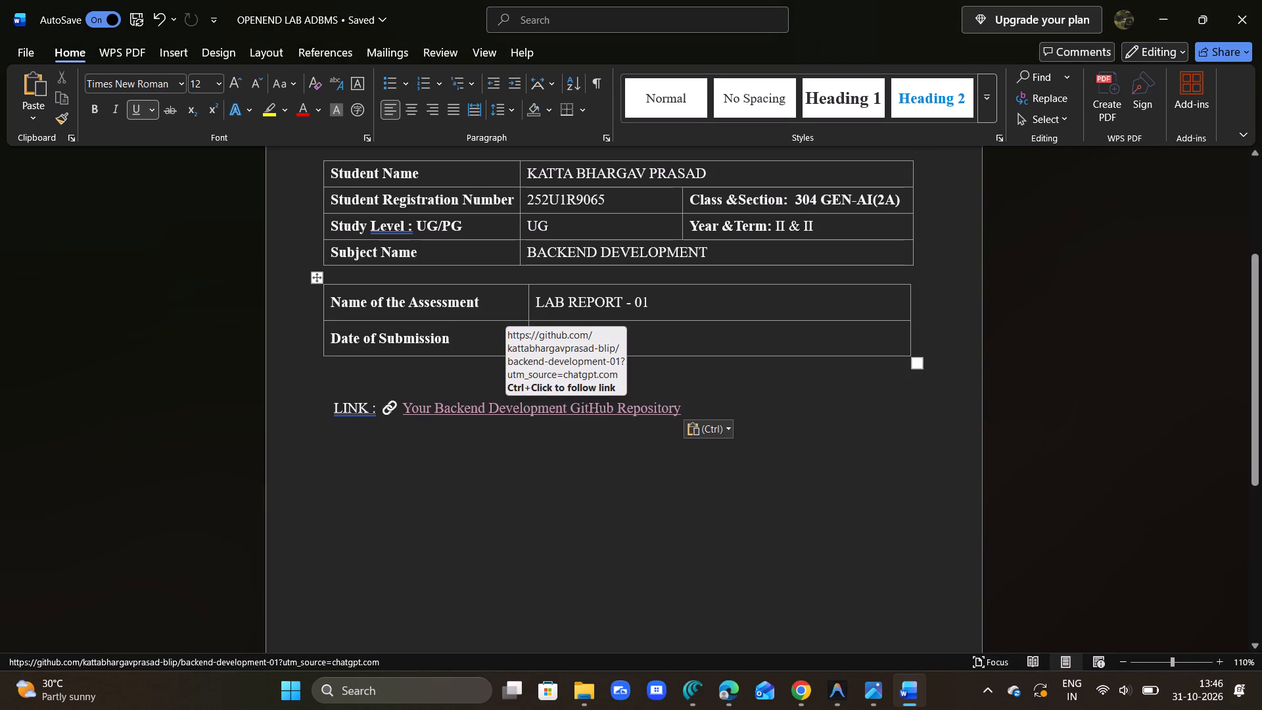
{"action": "left_click", "coordinate": [441, 407], "text": "ctrl"}
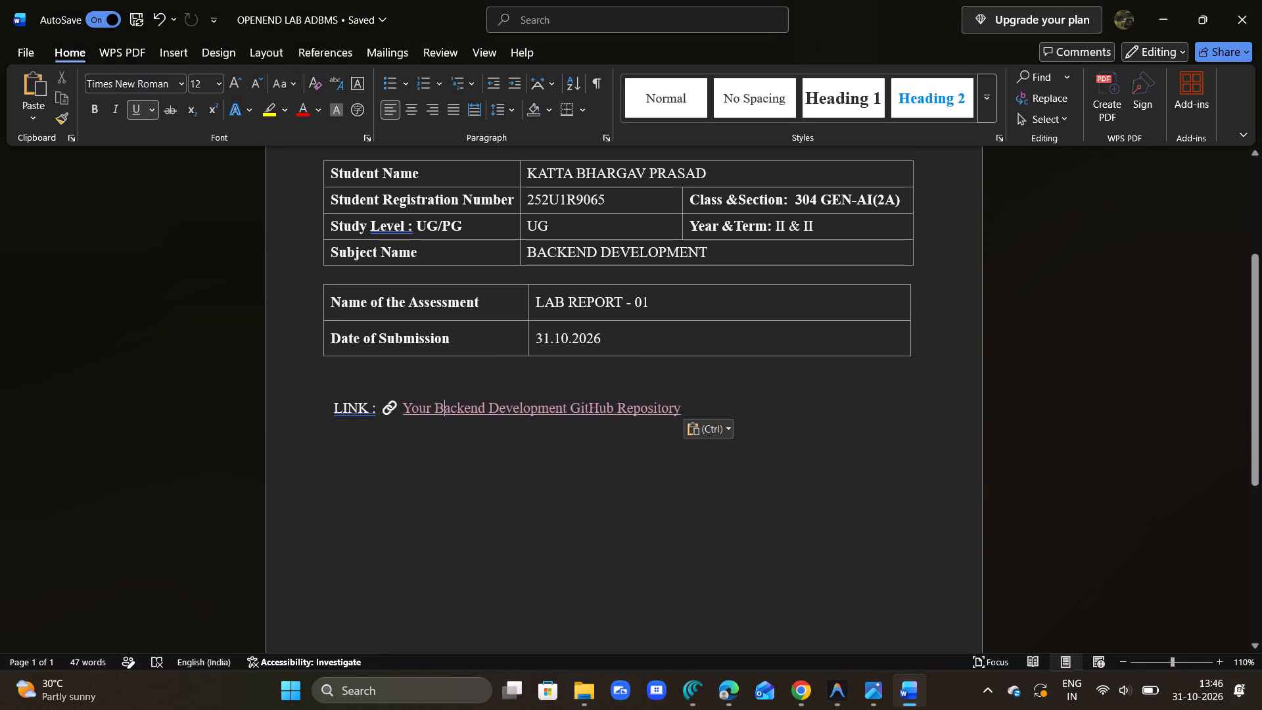
{"action": "left_click", "coordinate": [441, 407], "text": "ctrl"}
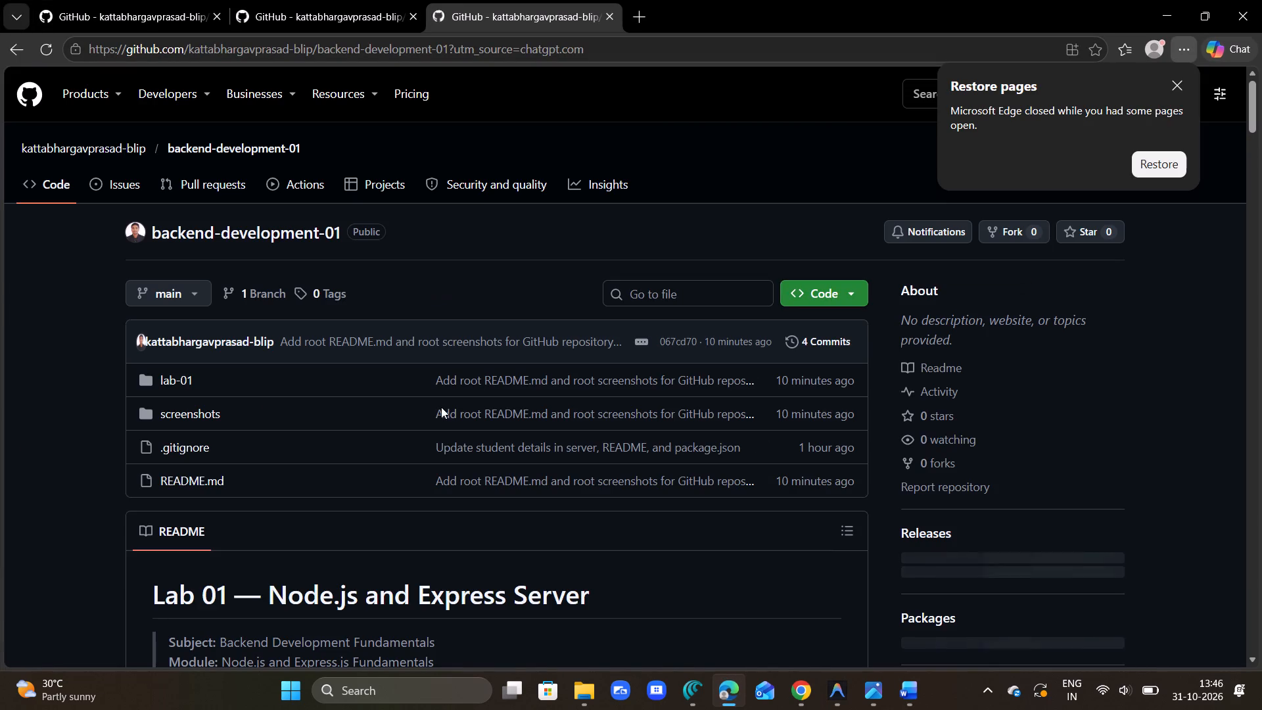
{"action": "left_click", "coordinate": [1236, 0]}
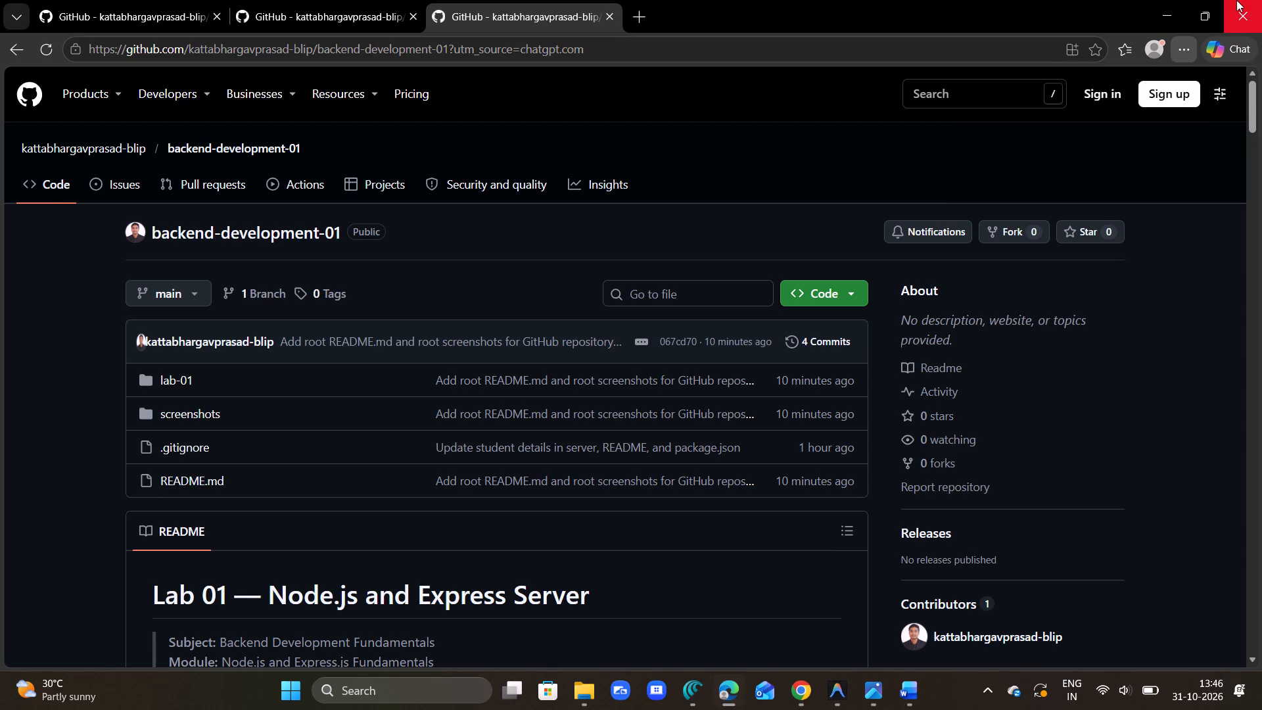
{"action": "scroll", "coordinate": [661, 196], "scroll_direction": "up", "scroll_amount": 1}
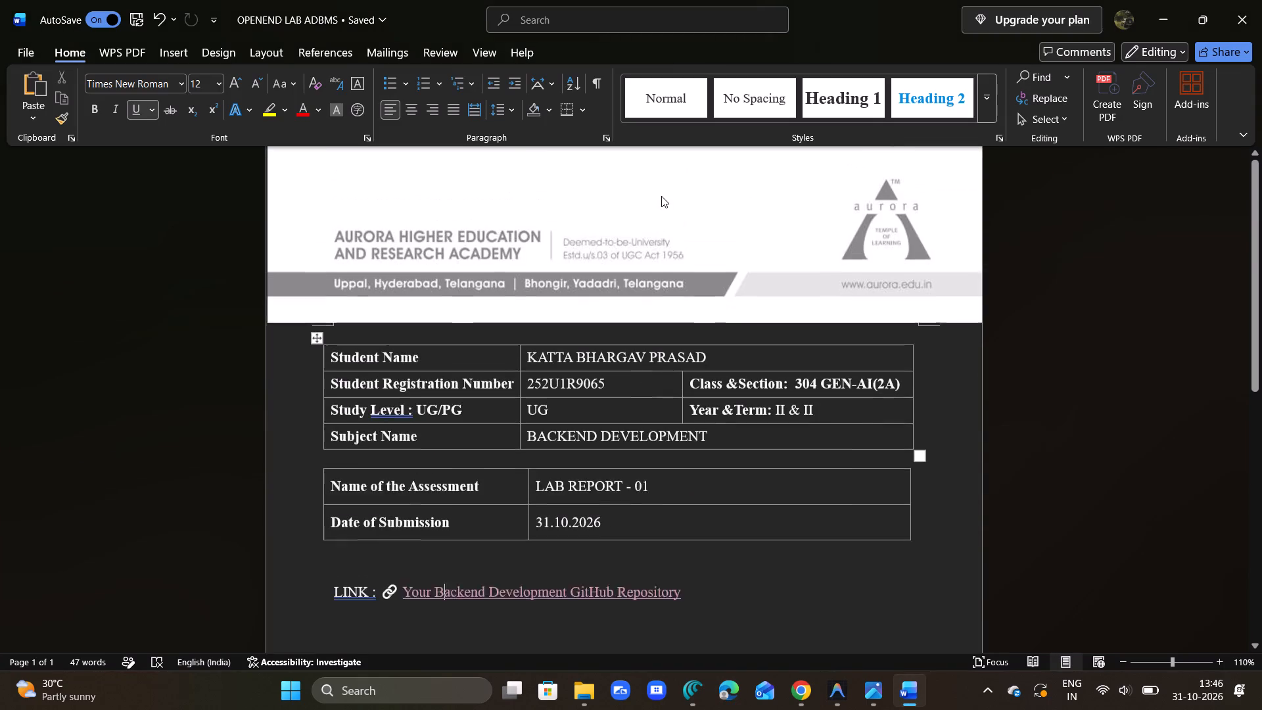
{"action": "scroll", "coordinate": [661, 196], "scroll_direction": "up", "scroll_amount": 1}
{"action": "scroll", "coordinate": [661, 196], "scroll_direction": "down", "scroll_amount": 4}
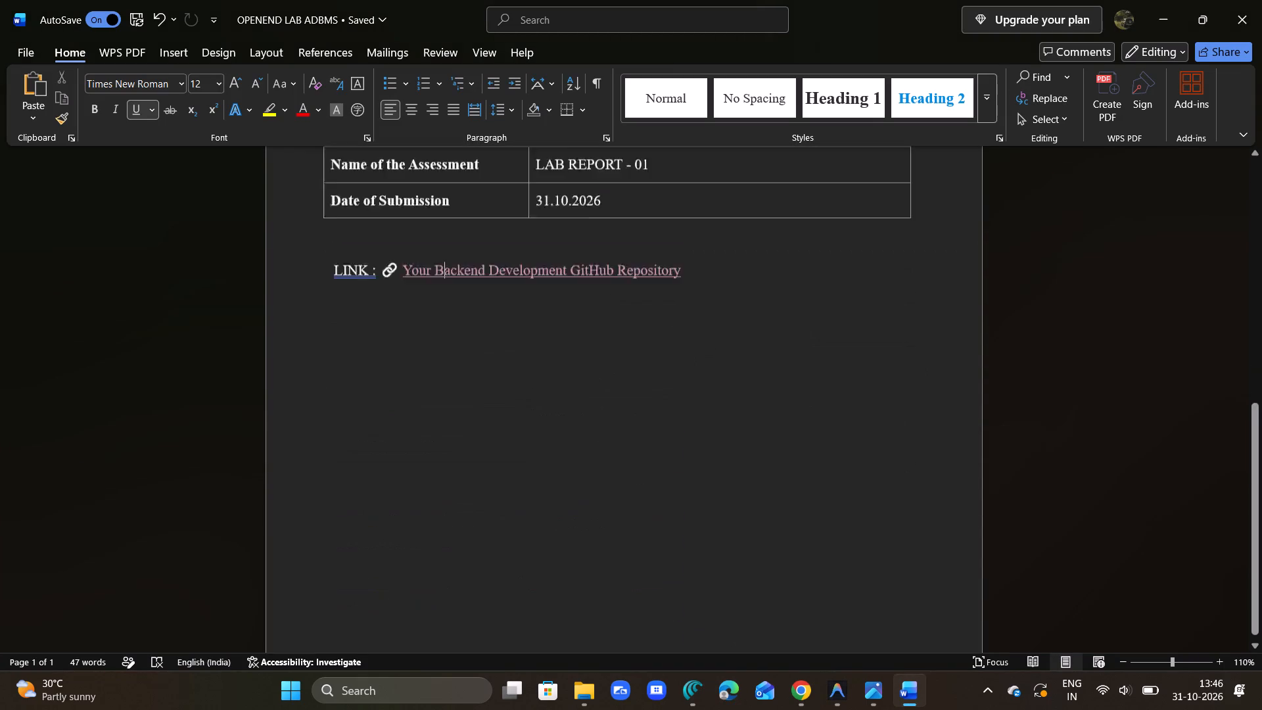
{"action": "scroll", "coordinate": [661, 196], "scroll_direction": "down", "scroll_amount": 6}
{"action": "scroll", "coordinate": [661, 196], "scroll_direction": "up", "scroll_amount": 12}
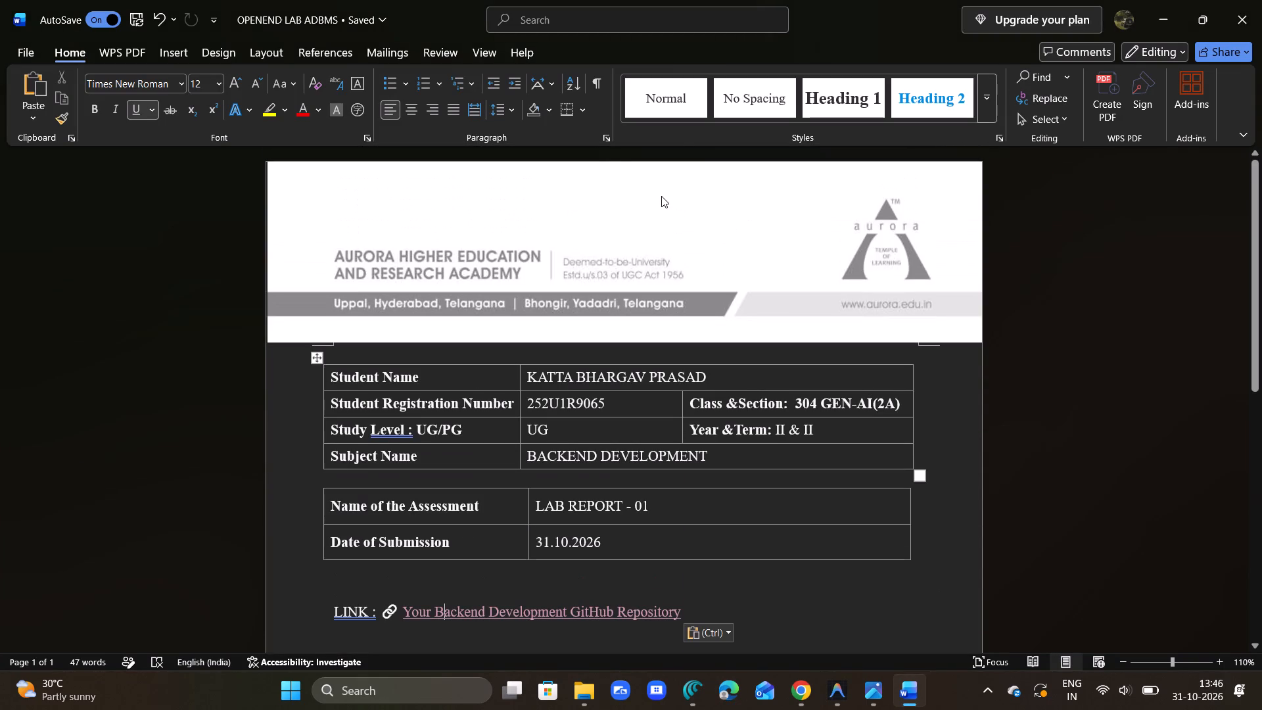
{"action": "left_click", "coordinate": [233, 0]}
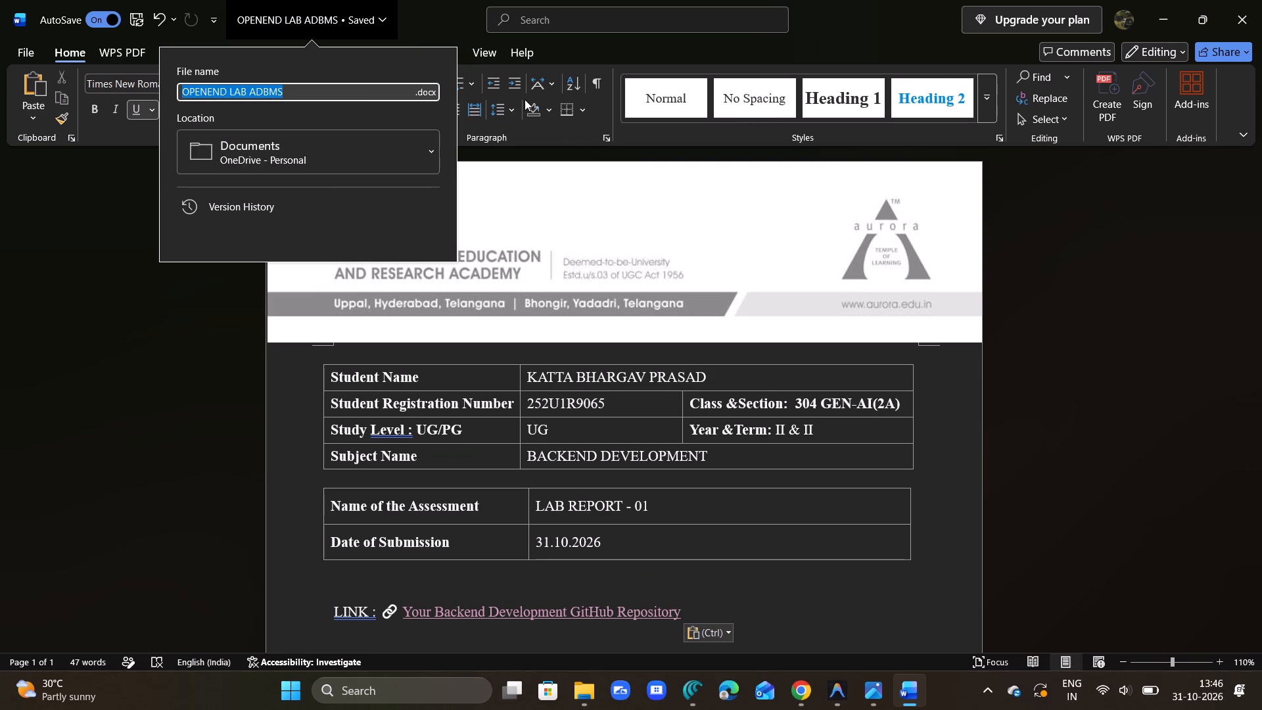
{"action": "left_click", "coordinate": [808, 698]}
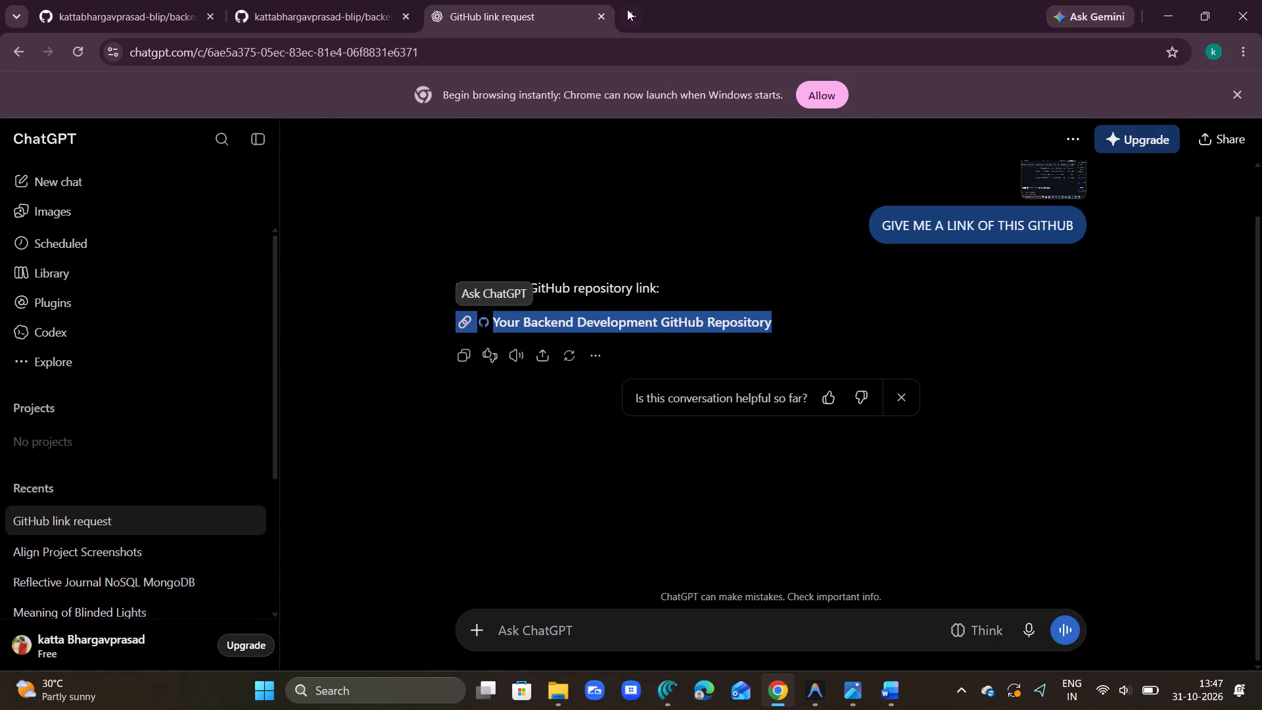
Search Google for spotify in a new browser tab and open the Spotify Web Player.
{"action": "left_click", "coordinate": [628, 9]}
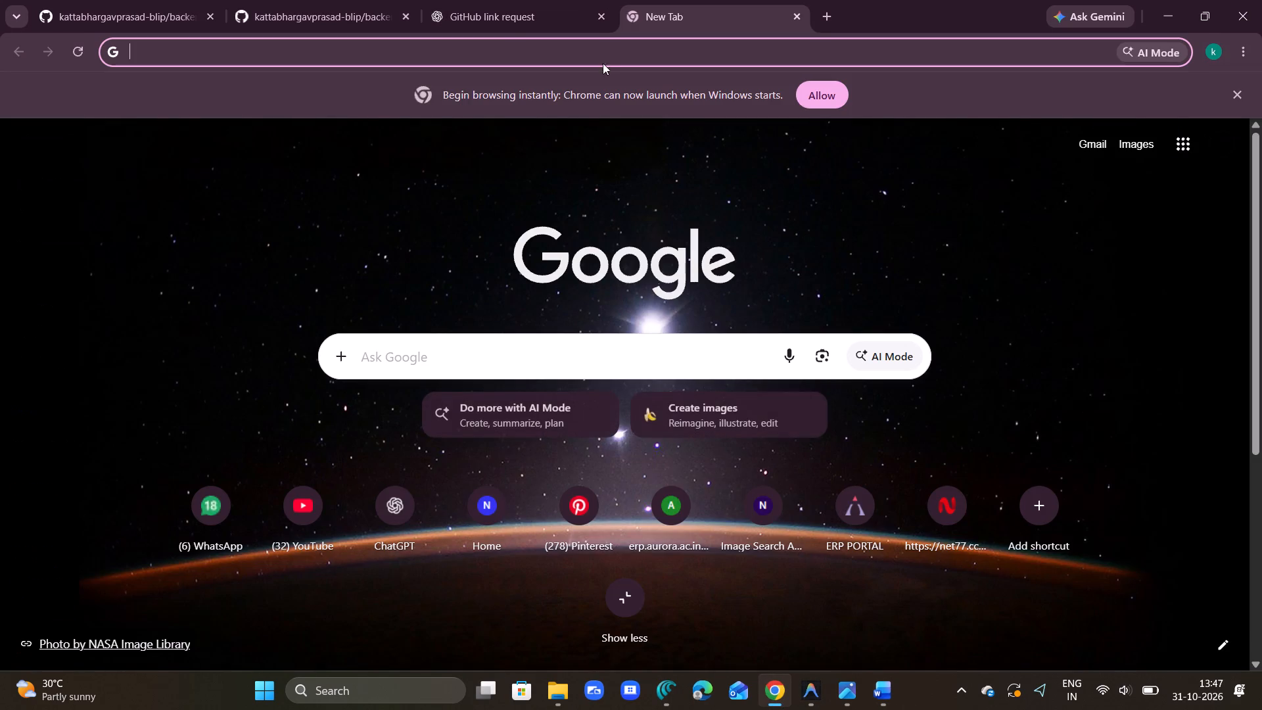
{"action": "left_click", "coordinate": [523, 46]}
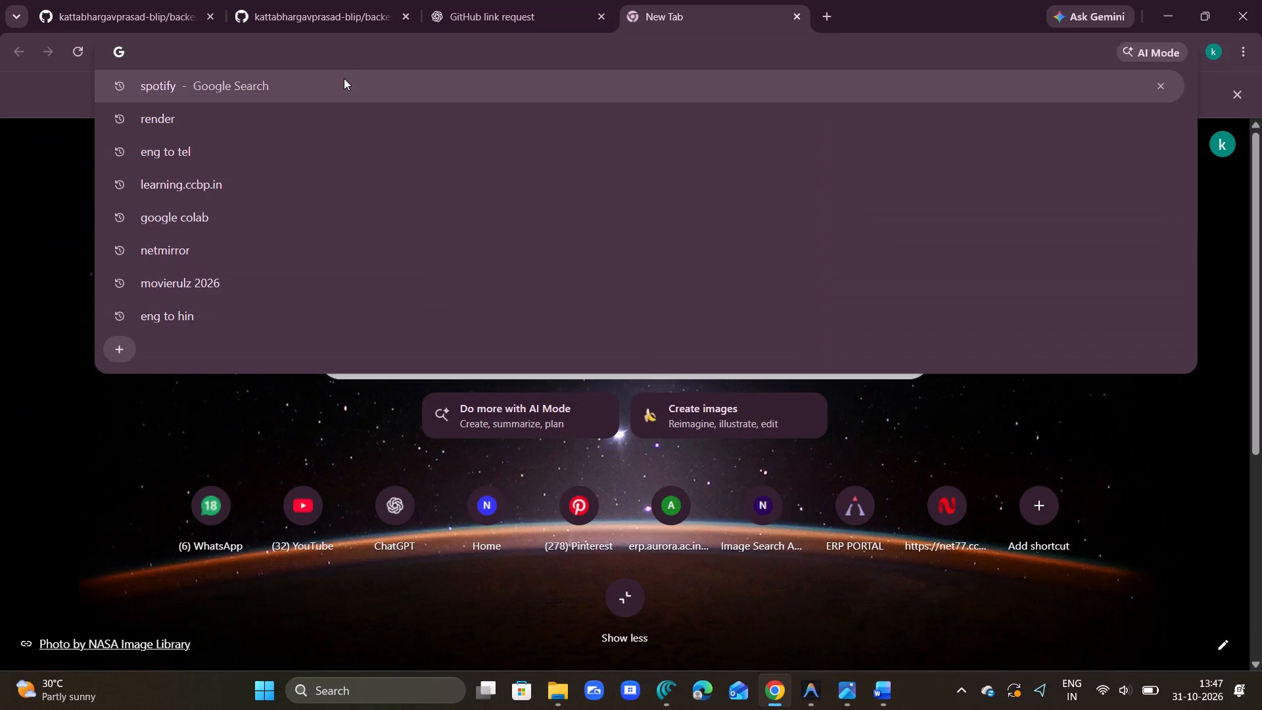
{"action": "left_click", "coordinate": [344, 78]}
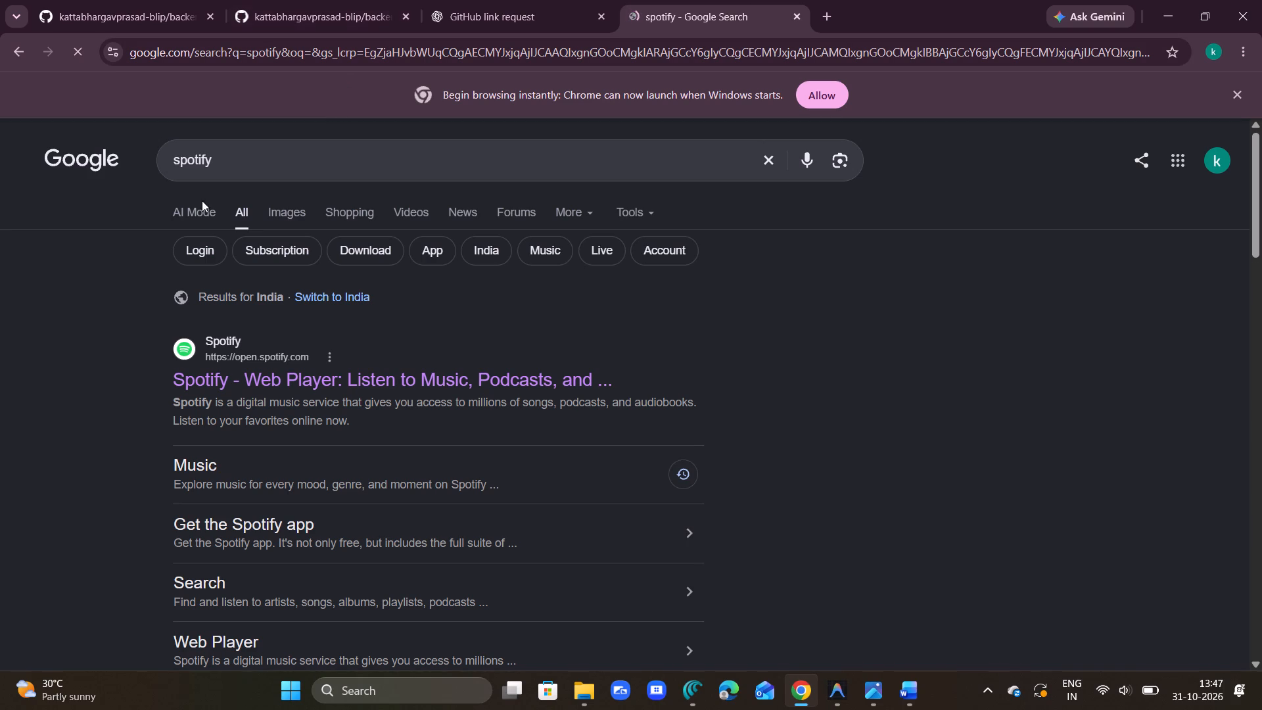
{"action": "left_click", "coordinate": [240, 365]}
Turn on Bluetooth in the system quick settings and return to Spotify.
{"action": "left_click", "coordinate": [1108, 688]}
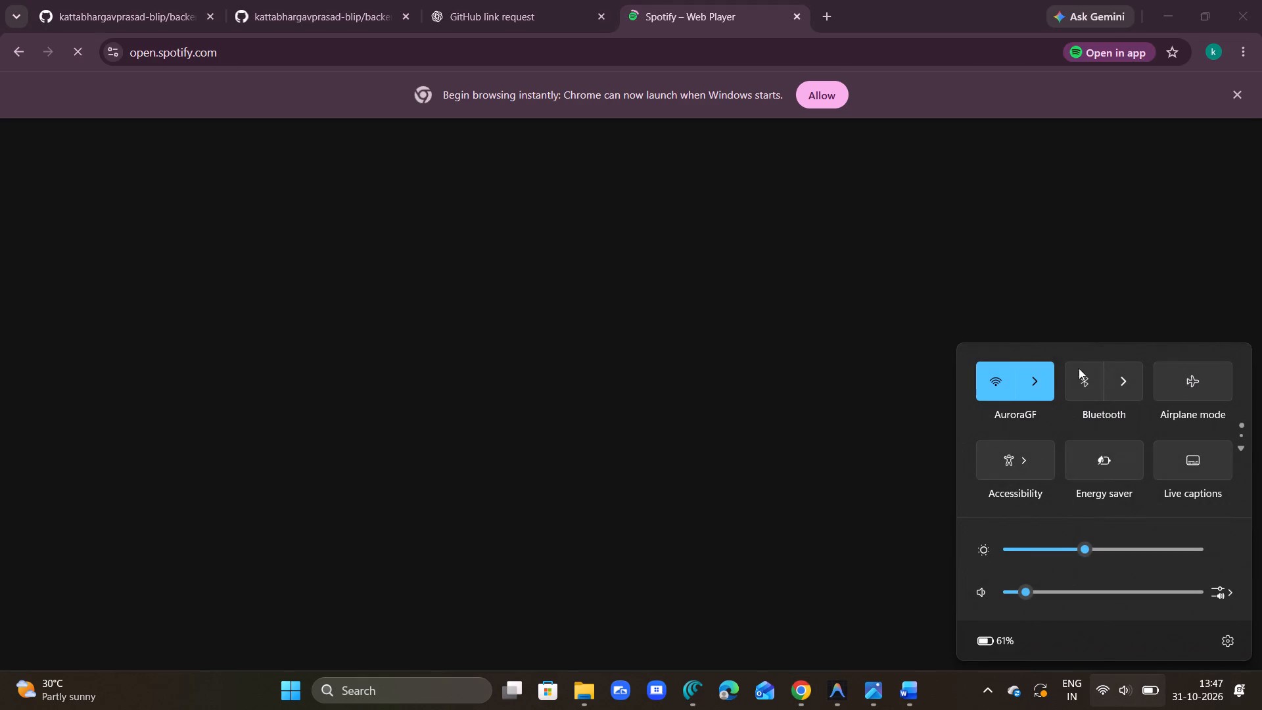
{"action": "left_click", "coordinate": [1083, 382]}
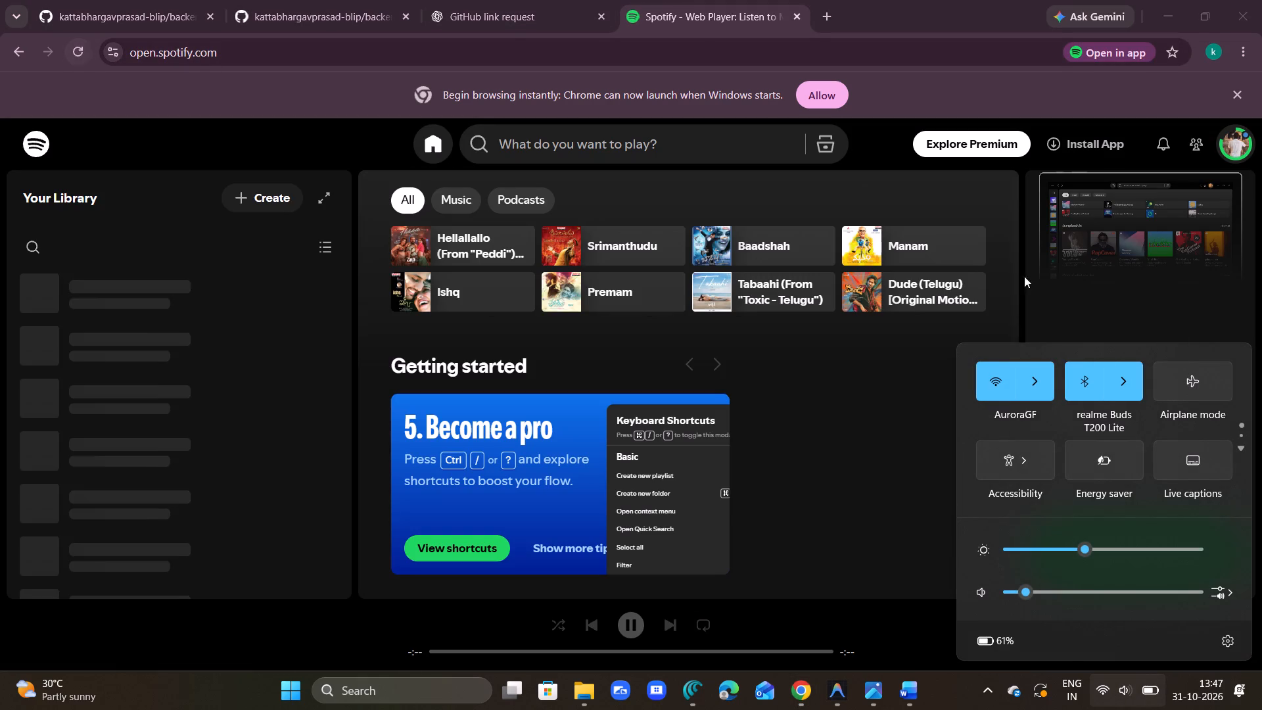
{"action": "left_click", "coordinate": [889, 377]}
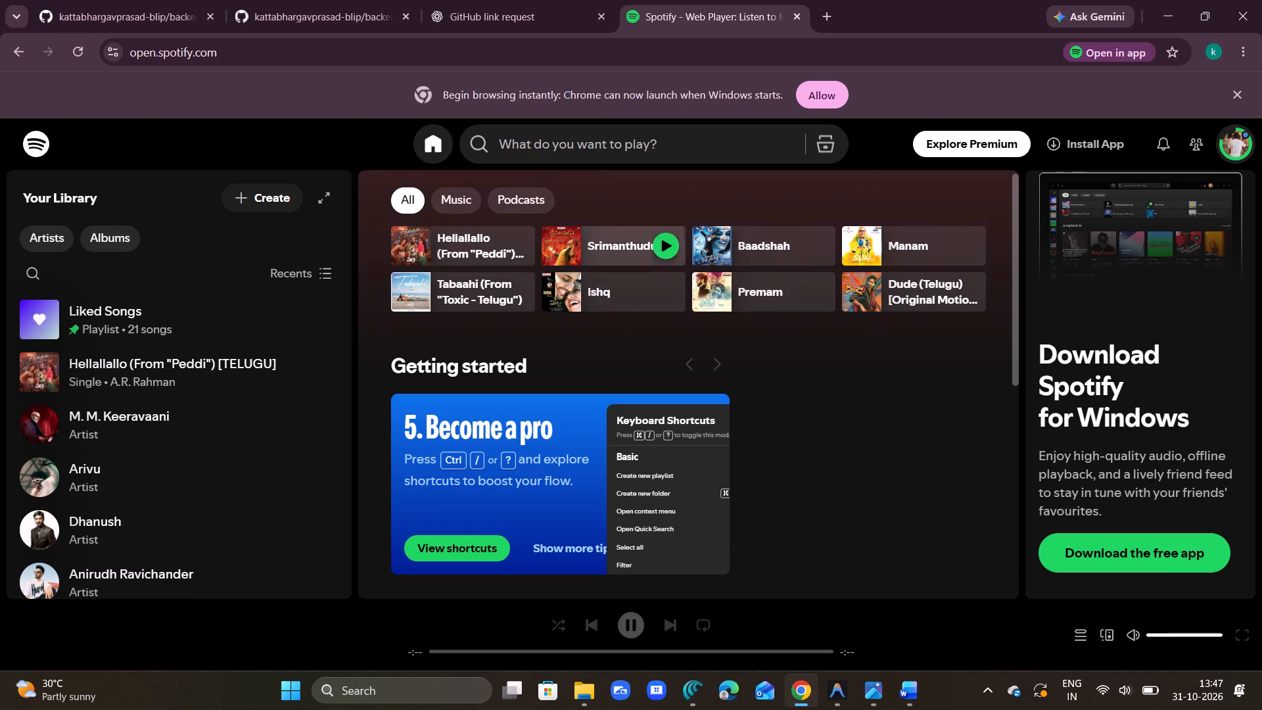
Play the song Popular (with Playboi Carti & Madonna) by The Weeknd from Spotify's recent searches.
{"action": "left_click", "coordinate": [548, 130]}
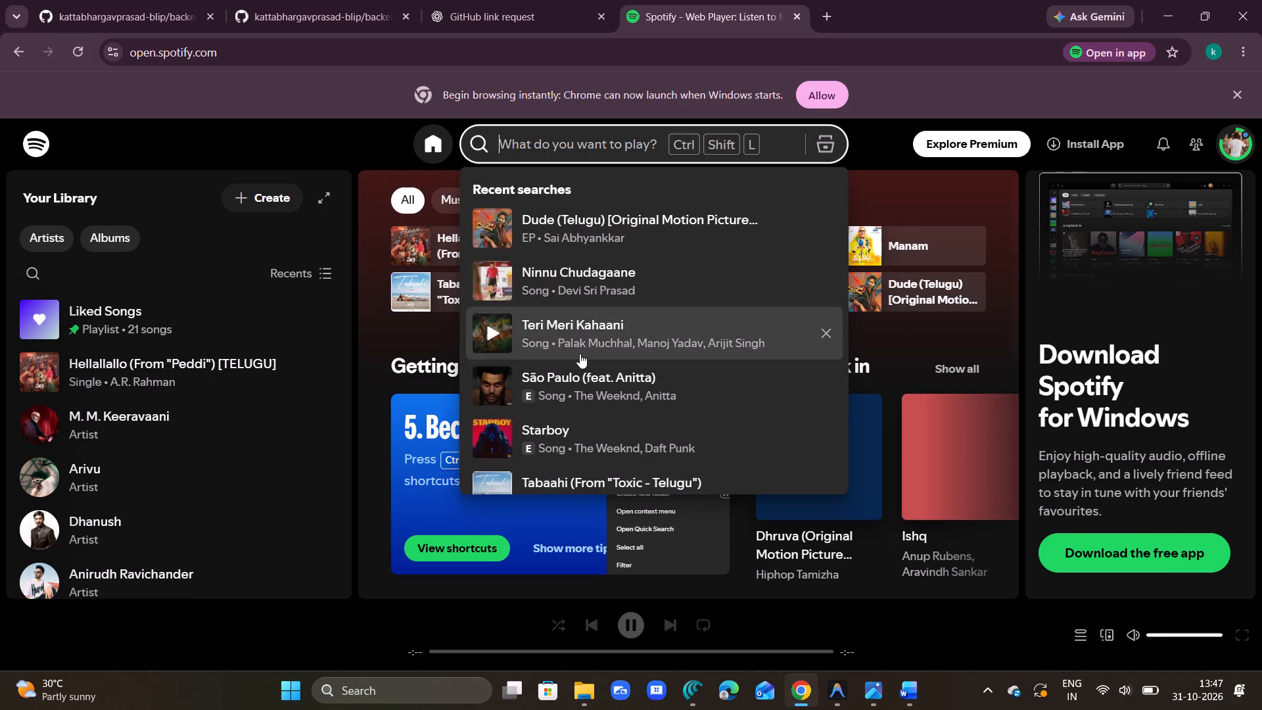
{"action": "scroll", "coordinate": [580, 354], "scroll_direction": "down", "scroll_amount": 5}
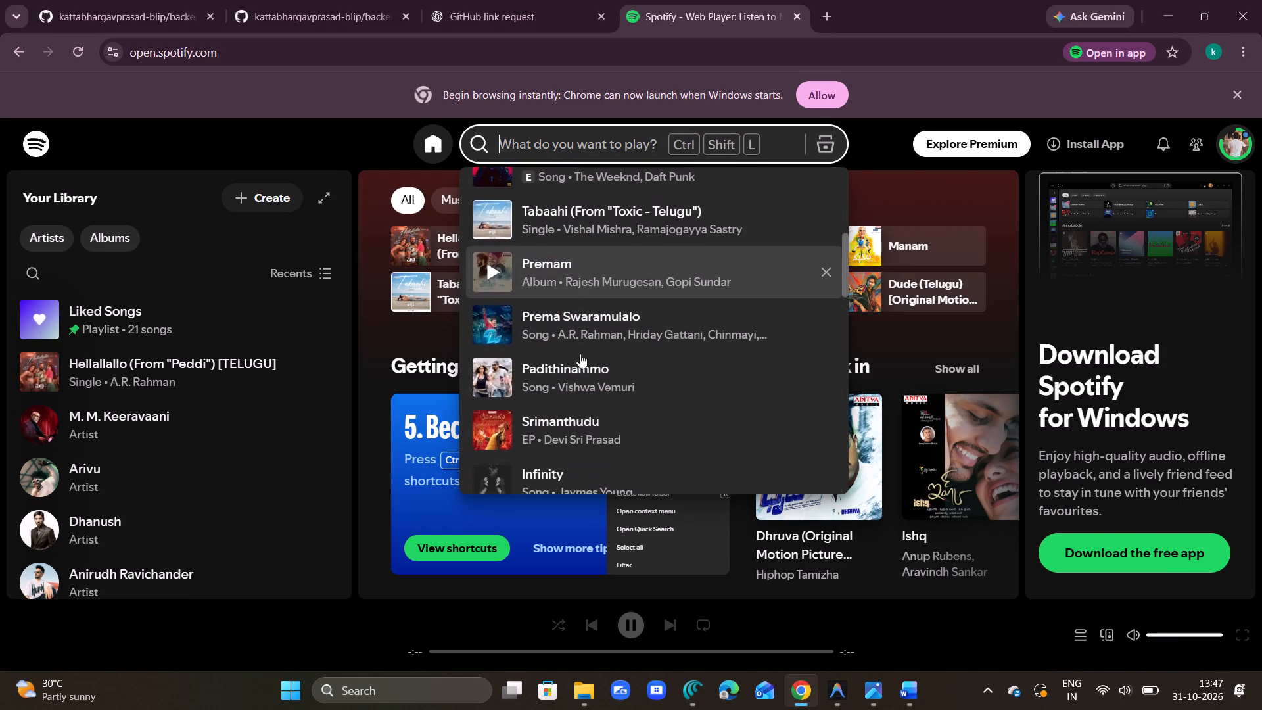
{"action": "scroll", "coordinate": [580, 354], "scroll_direction": "down", "scroll_amount": 2}
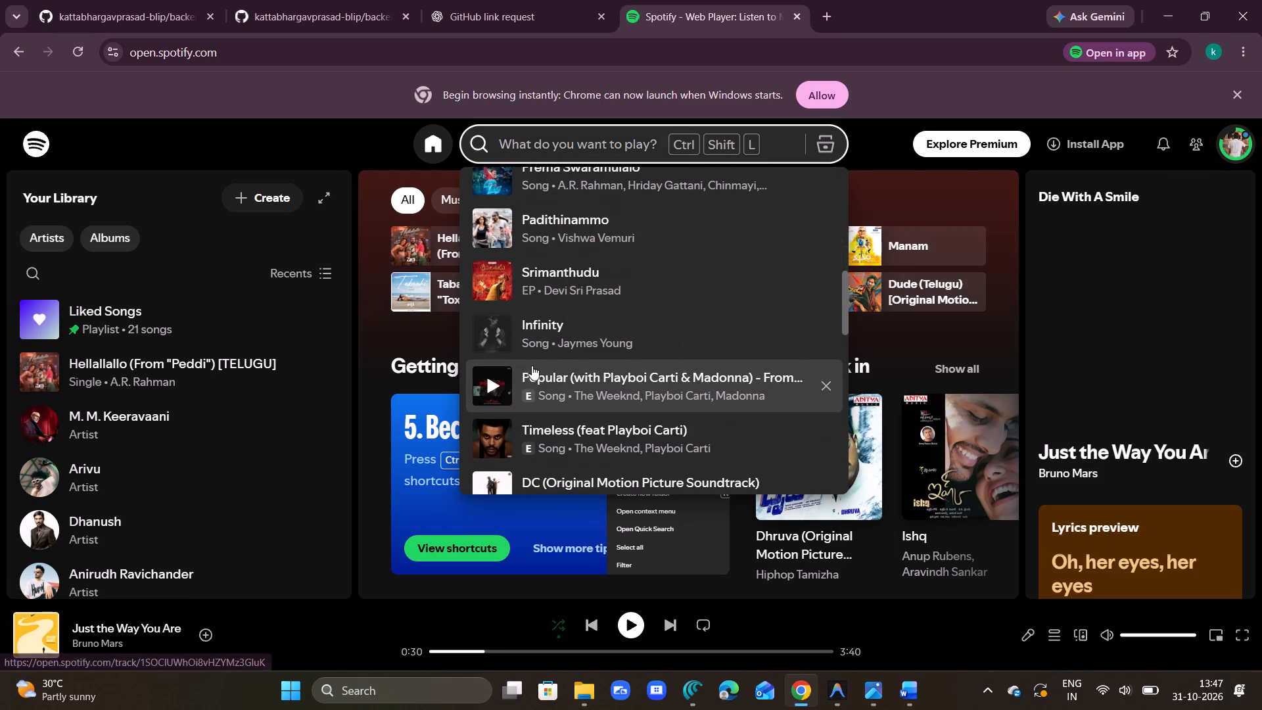
{"action": "left_click", "coordinate": [490, 377]}
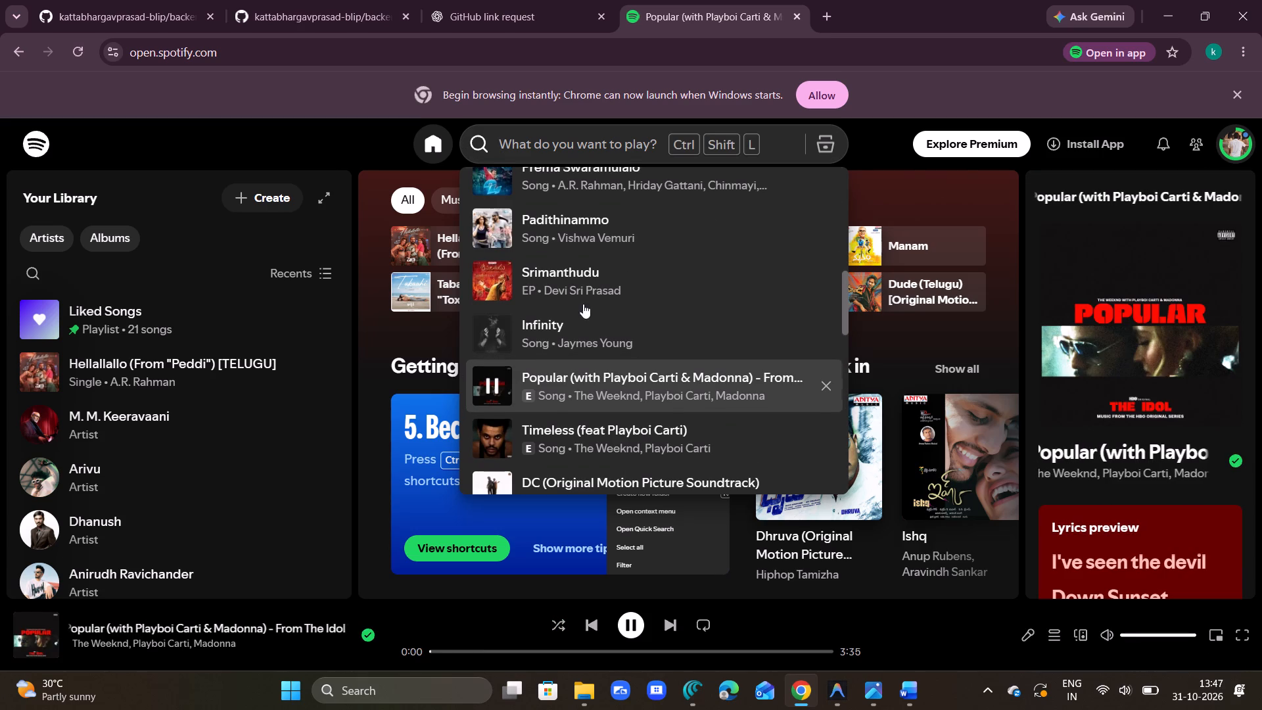
Adjust the system volume, ending at about 37.
{"action": "left_click", "coordinate": [1101, 680]}
{"action": "left_click", "coordinate": [1060, 593]}
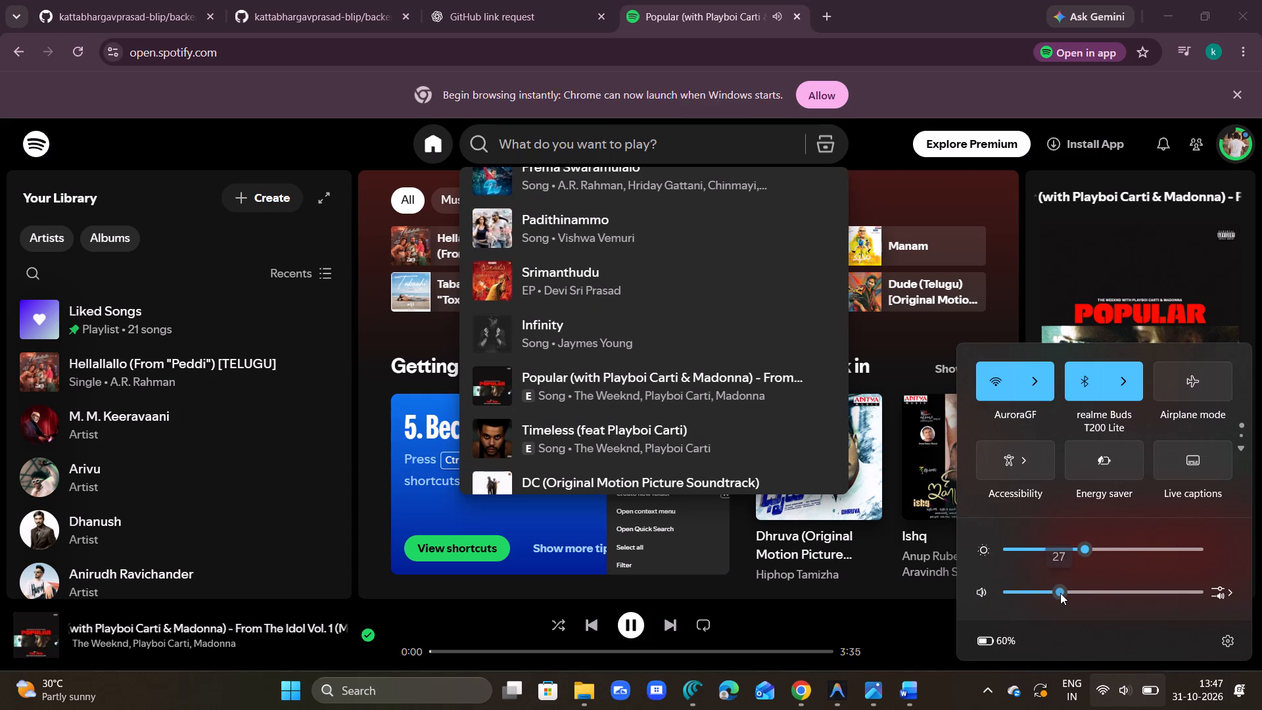
{"action": "left_click_drag", "start_coordinate": [1060, 593], "coordinate": [1127, 593]}
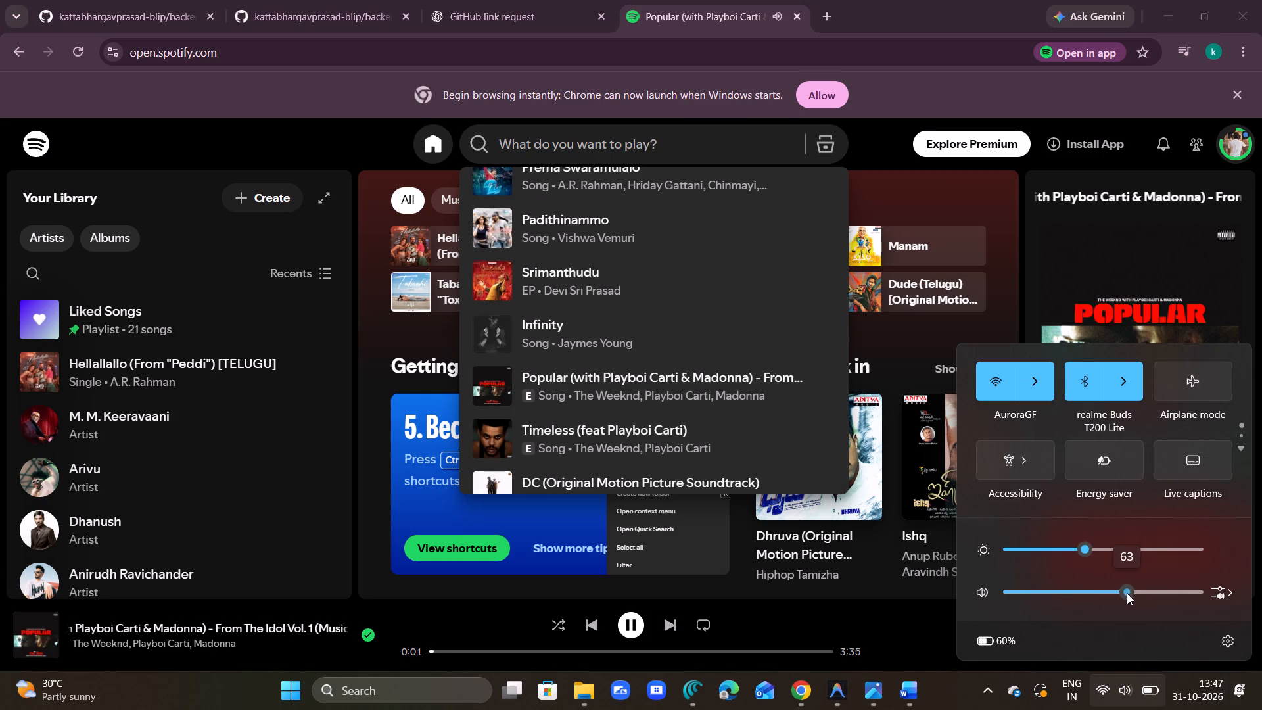
{"action": "left_click_drag", "start_coordinate": [1127, 593], "coordinate": [1077, 598]}
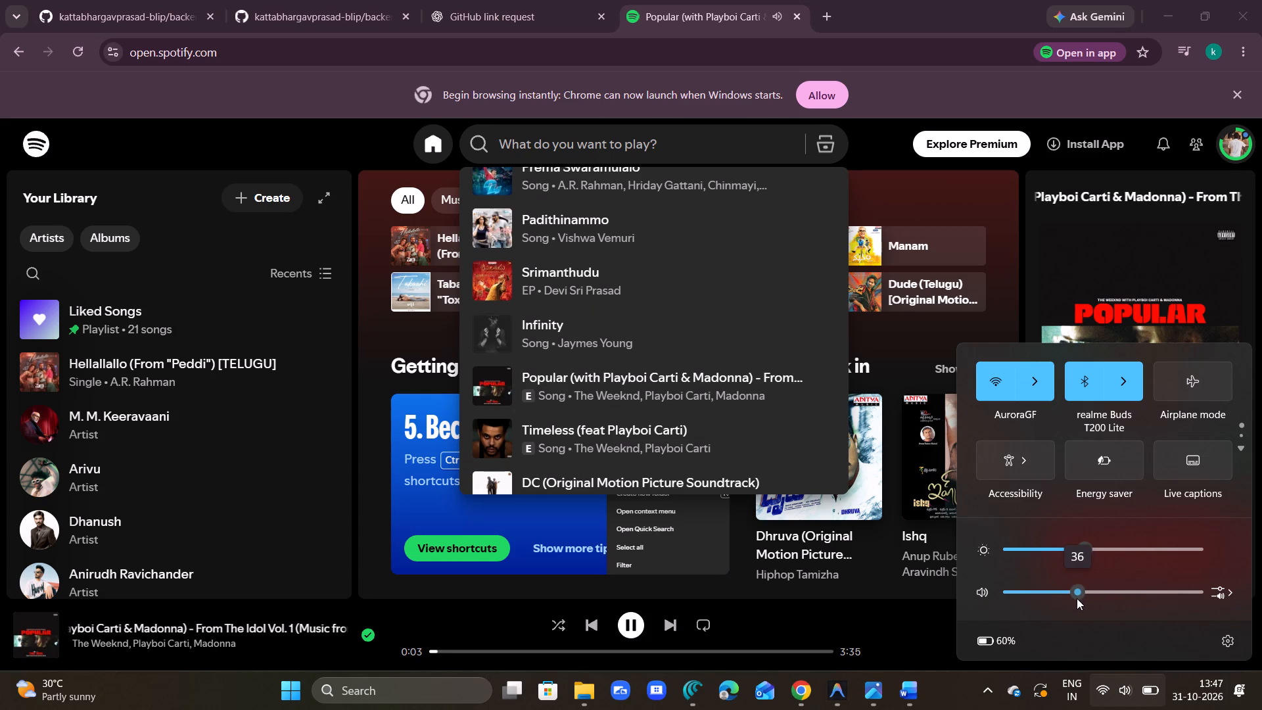
{"action": "left_click_drag", "start_coordinate": [1077, 598], "coordinate": [1080, 594]}
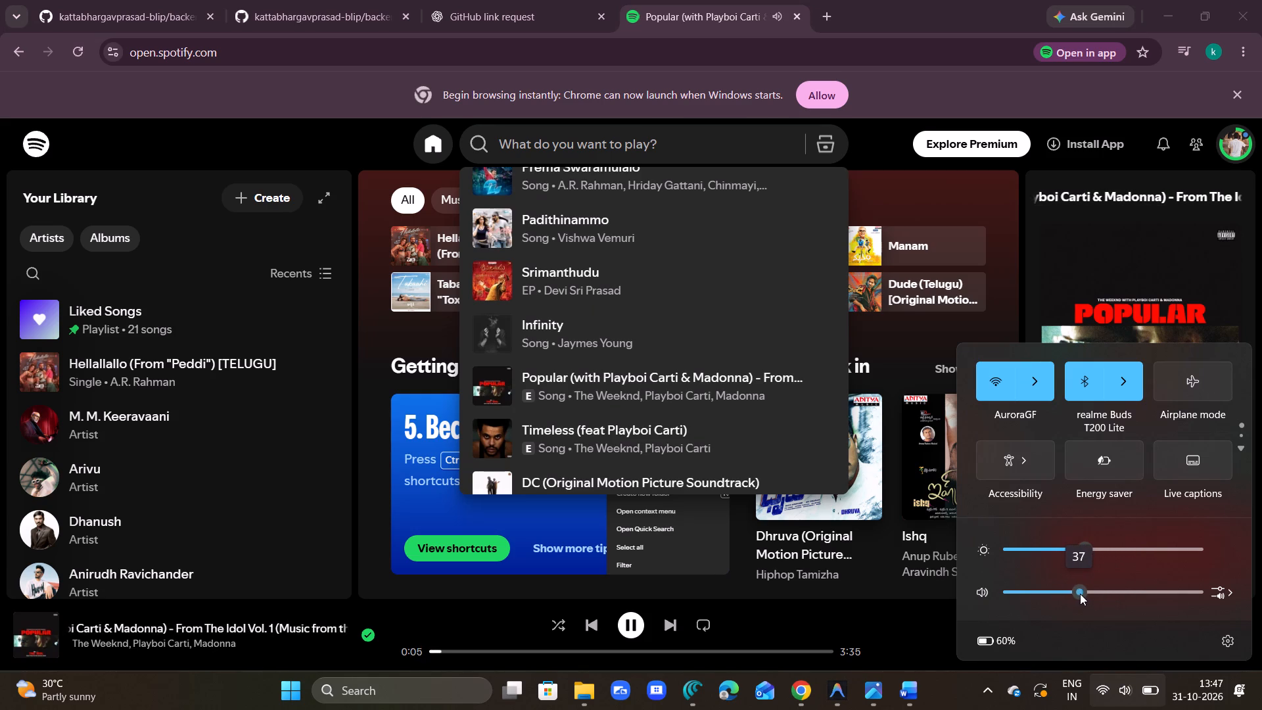
{"action": "left_click_drag", "start_coordinate": [1080, 594], "coordinate": [1082, 594]}
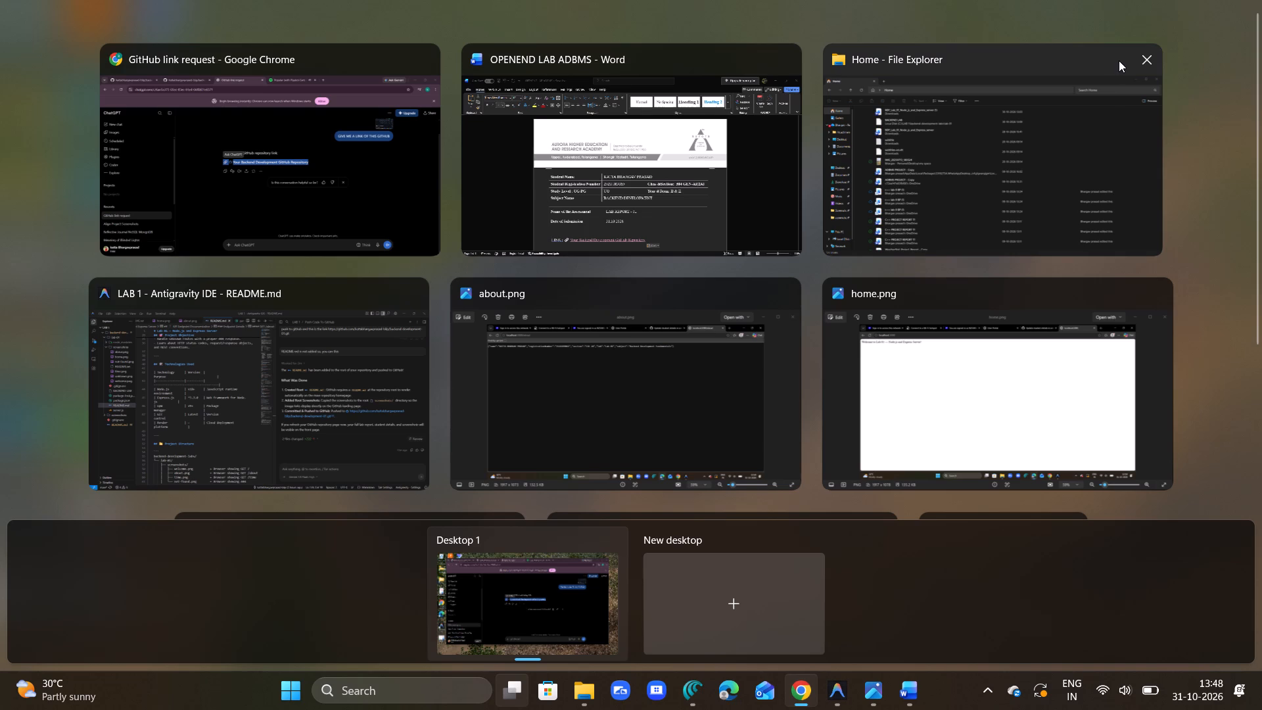
Close the open File Explorer, home.png and about.png windows.
{"action": "left_click", "coordinate": [1151, 66]}
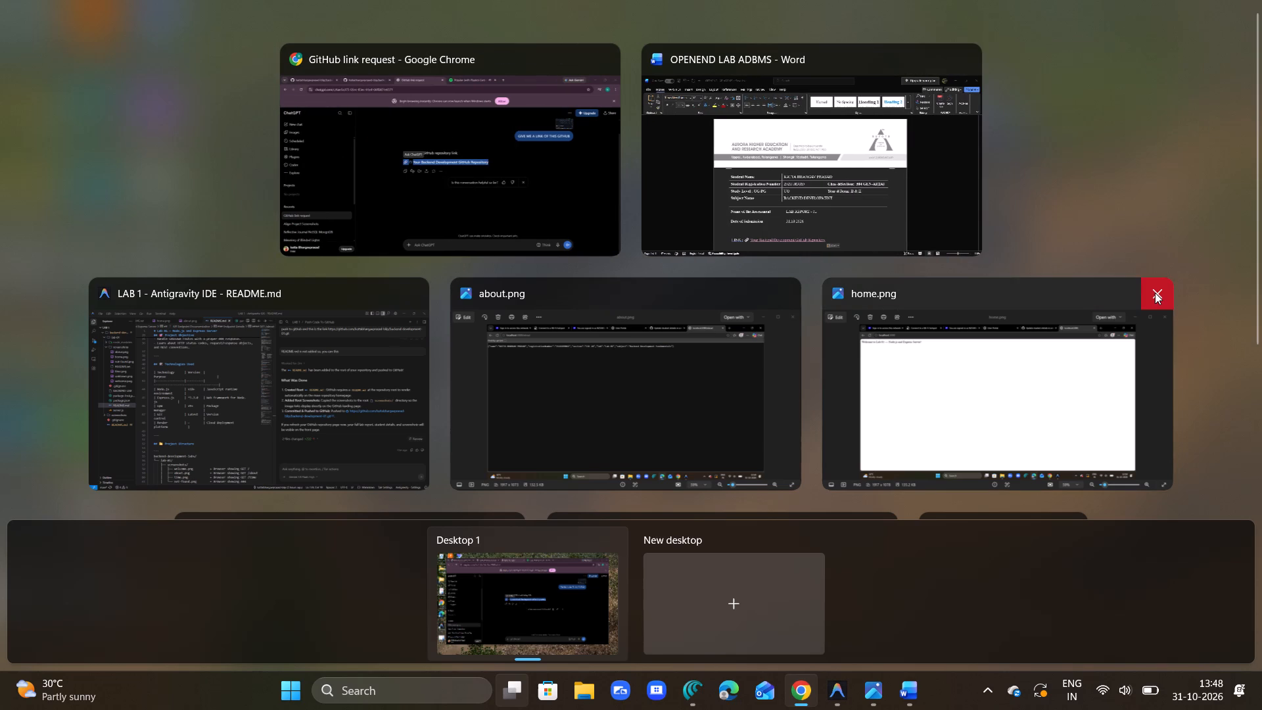
{"action": "left_click", "coordinate": [1155, 293]}
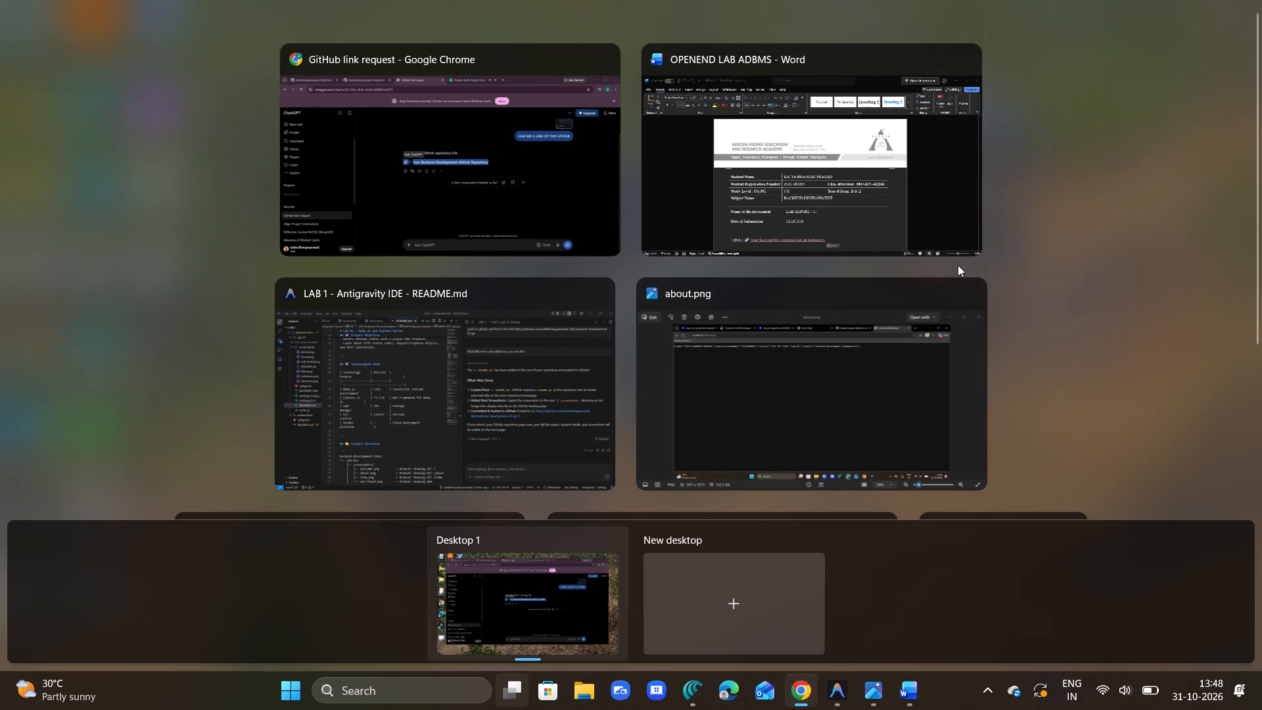
{"action": "left_click", "coordinate": [968, 281]}
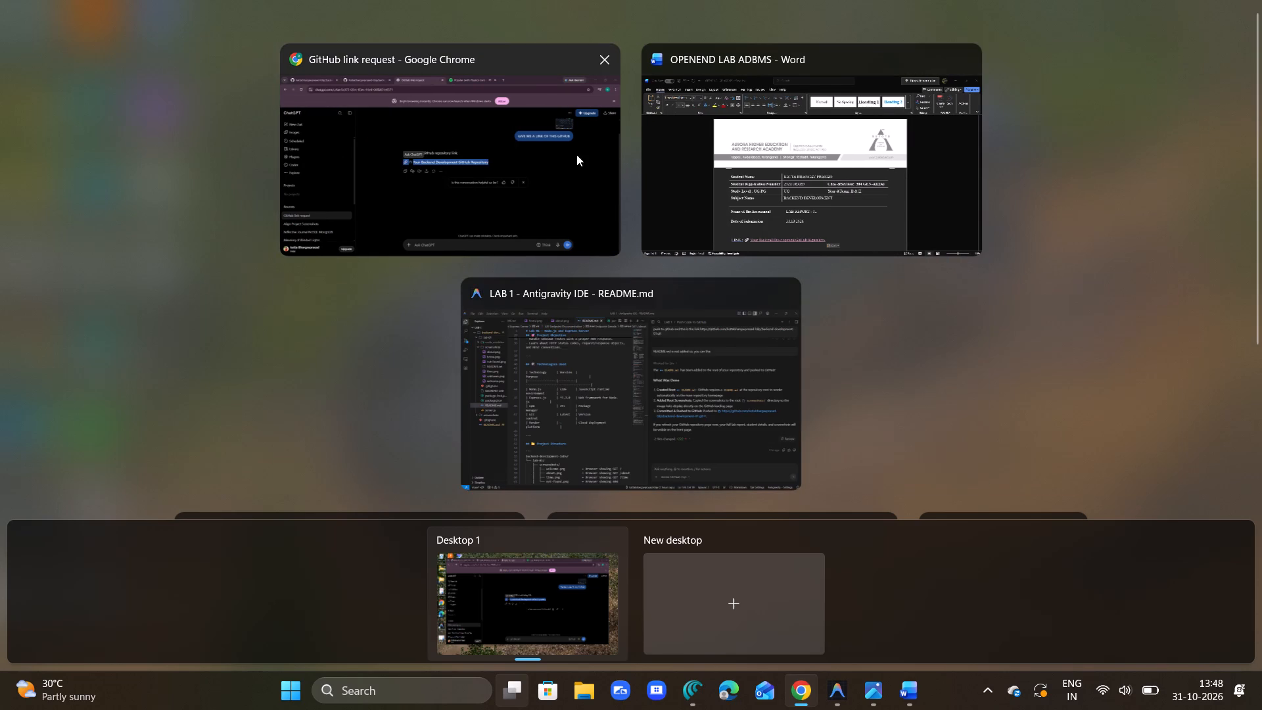
Return to the Word document and rename the file as BD LAB 01.
{"action": "left_click", "coordinate": [726, 137]}
{"action": "left_click", "coordinate": [251, 28]}
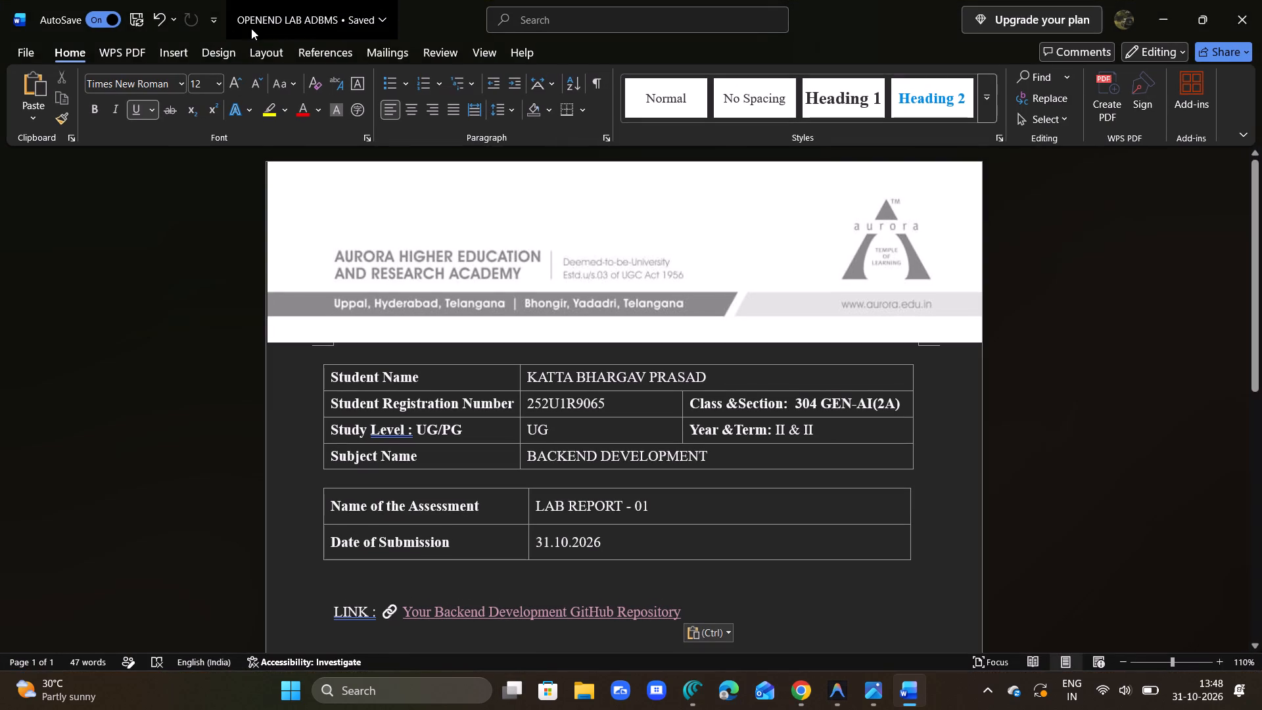
{"action": "key", "text": "BackSpace"}
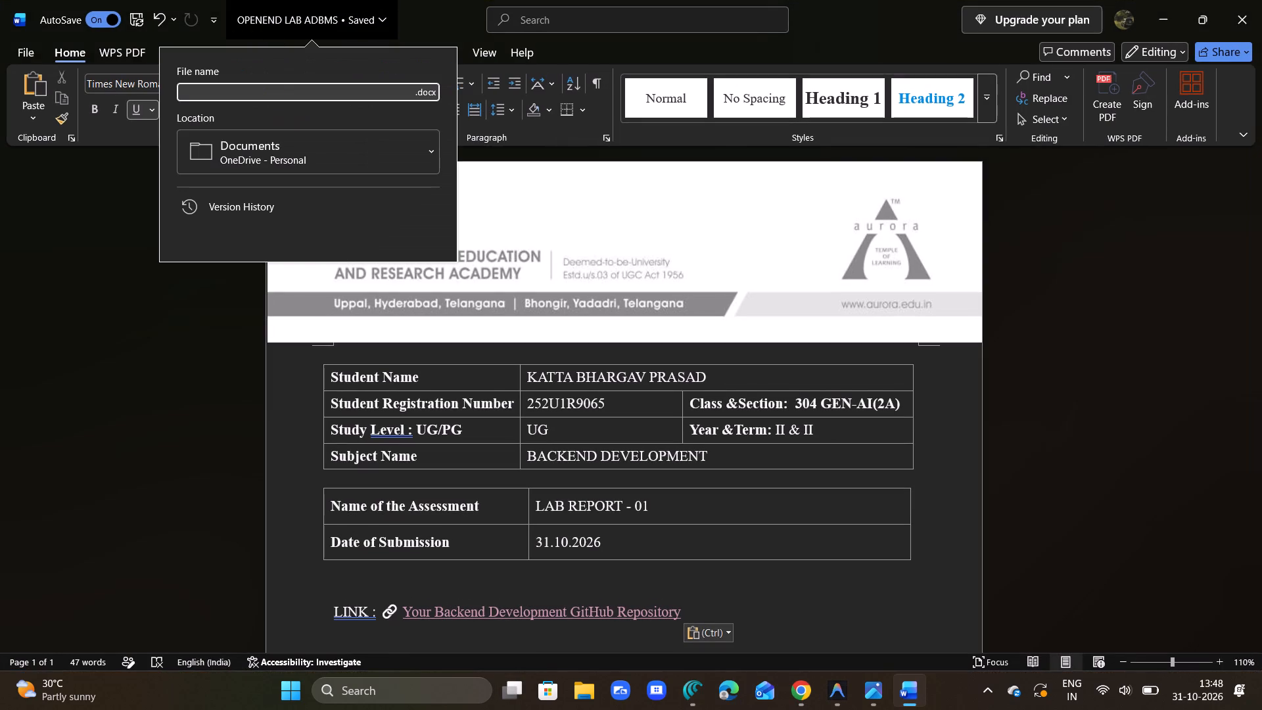
{"action": "key", "text": "l"}
{"action": "key", "text": "BackSpace"}
{"action": "key", "text": "b"}
{"action": "type", "text": "D"}
{"action": "key", "text": "space"}
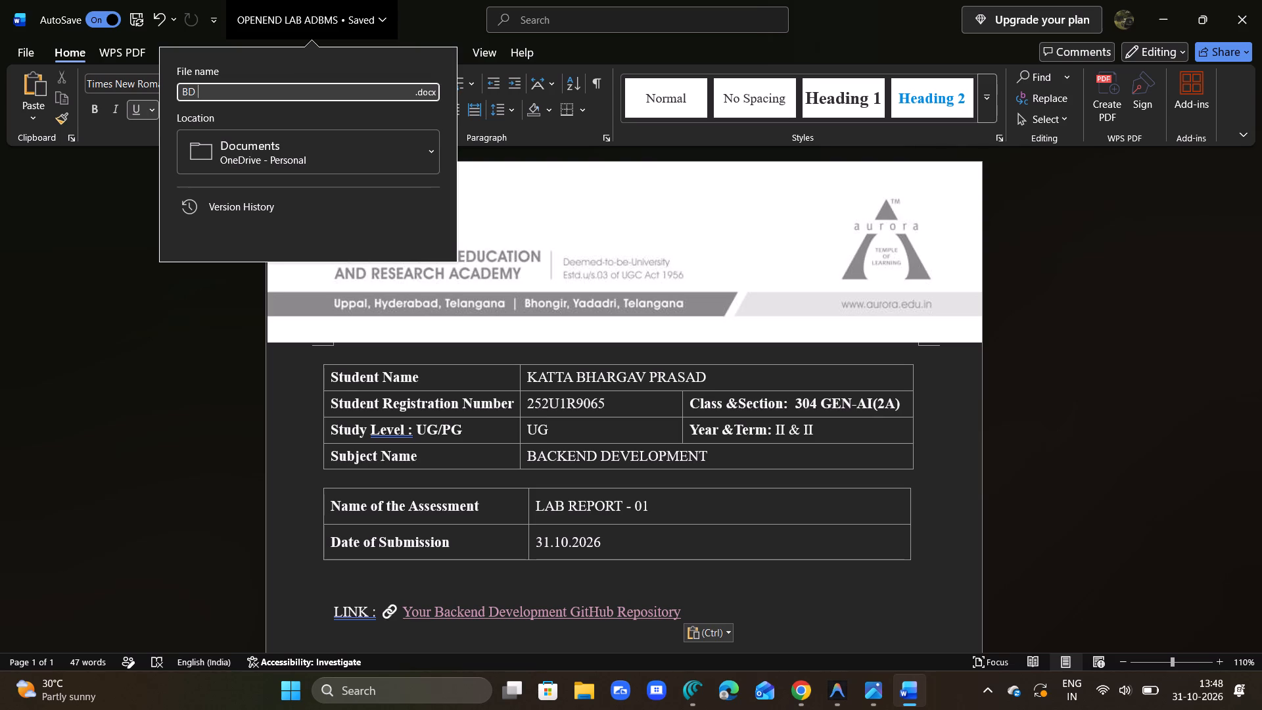
{"action": "type", "text": "LAB"}
{"action": "key", "text": "space"}
{"action": "type", "text": "01"}
{"action": "key", "text": "Return"}
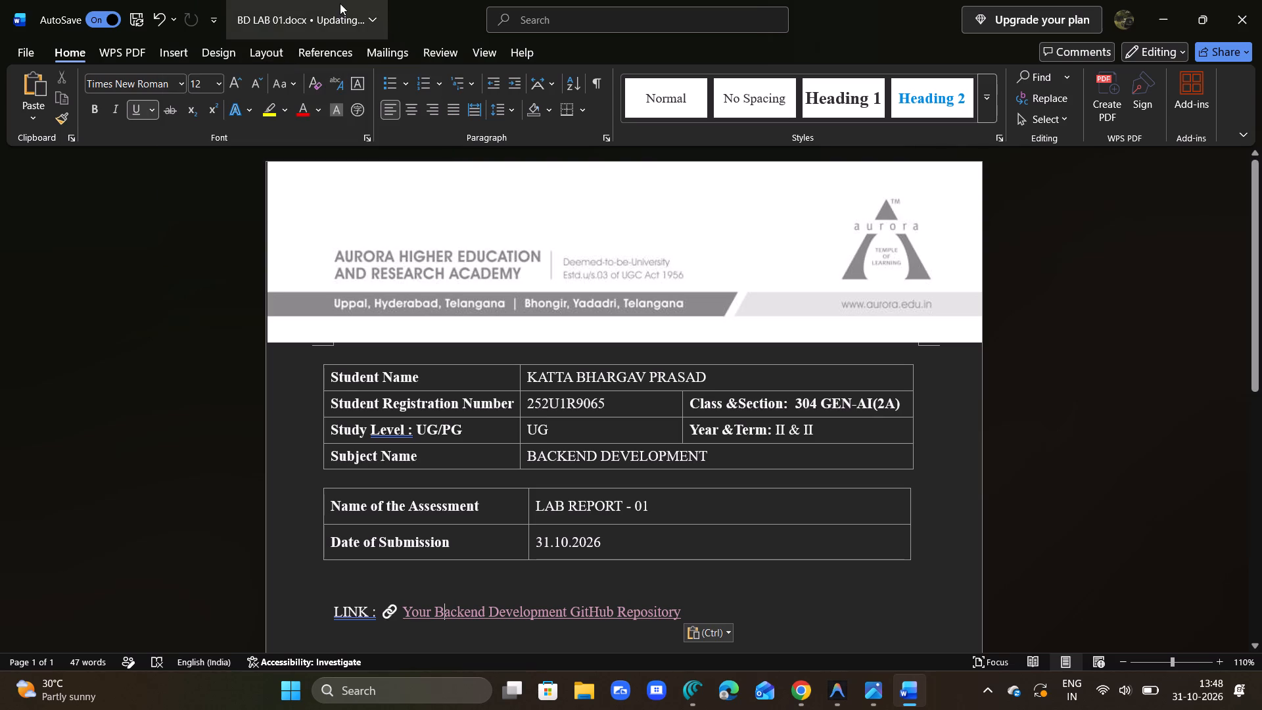
Export the document as a PDF named BD LAB 01 in the Documents folder.
{"action": "left_click", "coordinate": [7, 48]}
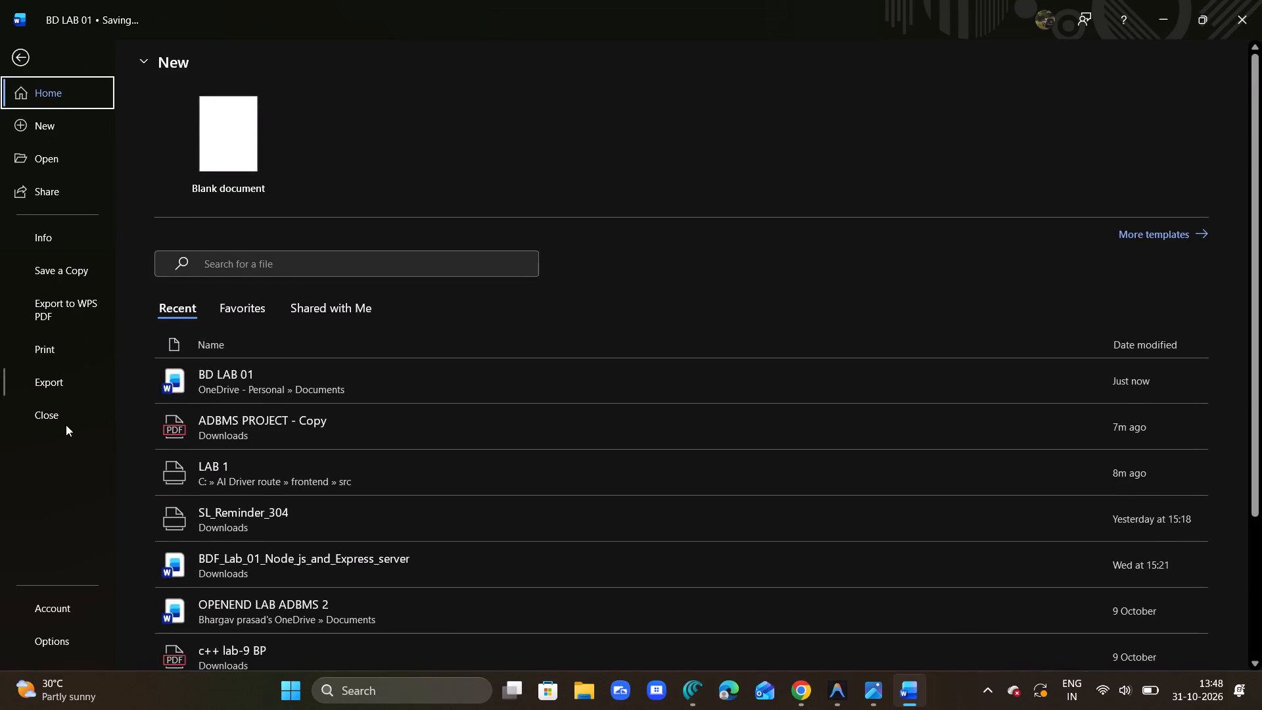
{"action": "left_click", "coordinate": [53, 390]}
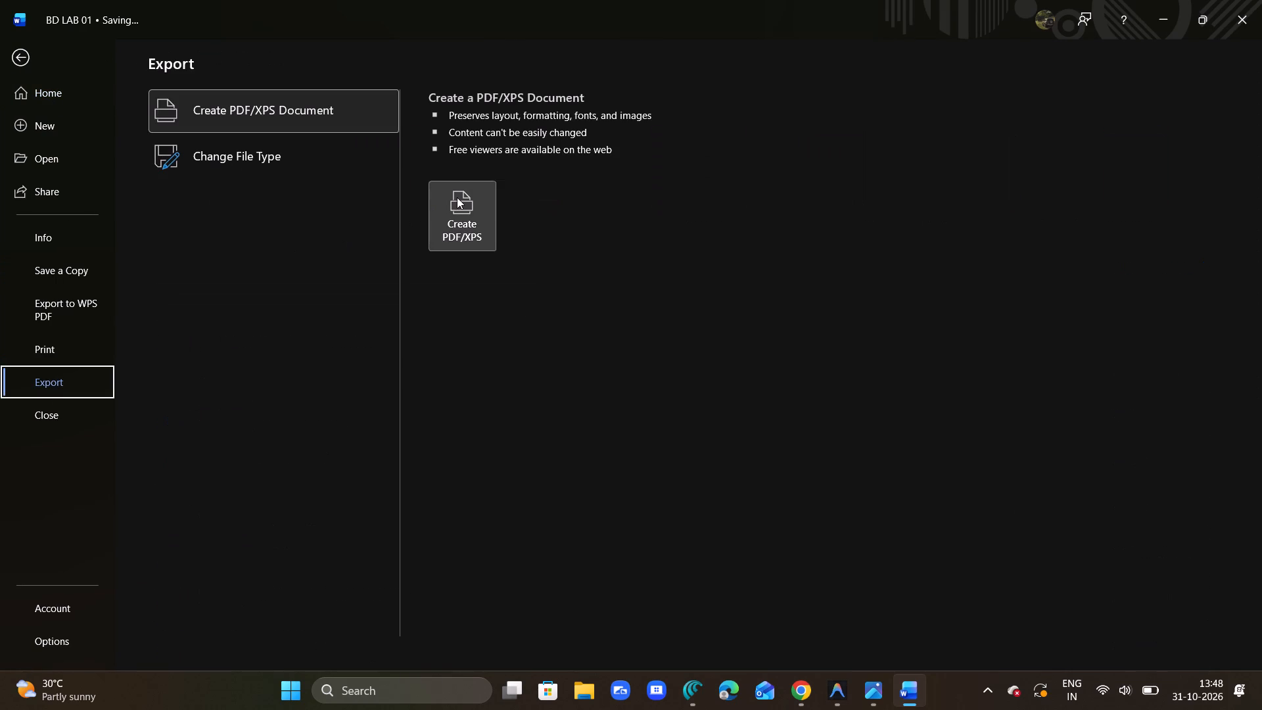
{"action": "left_click", "coordinate": [457, 197]}
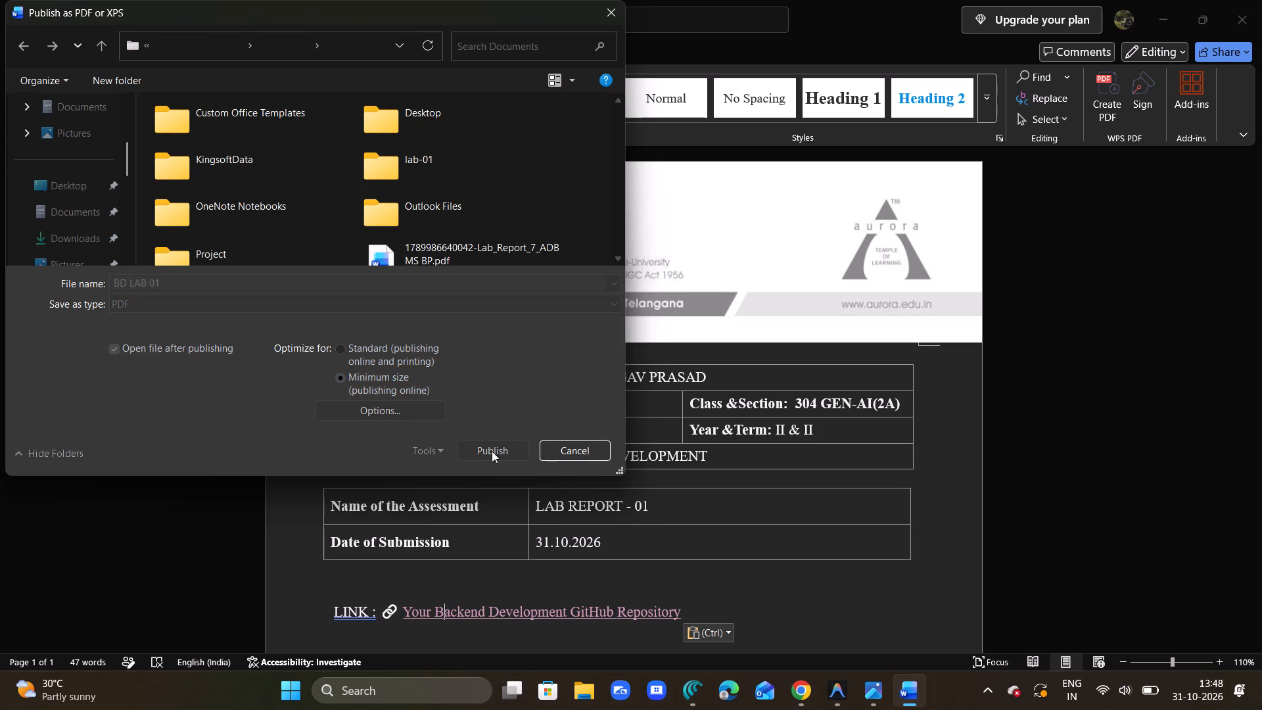
{"action": "left_click", "coordinate": [492, 451]}
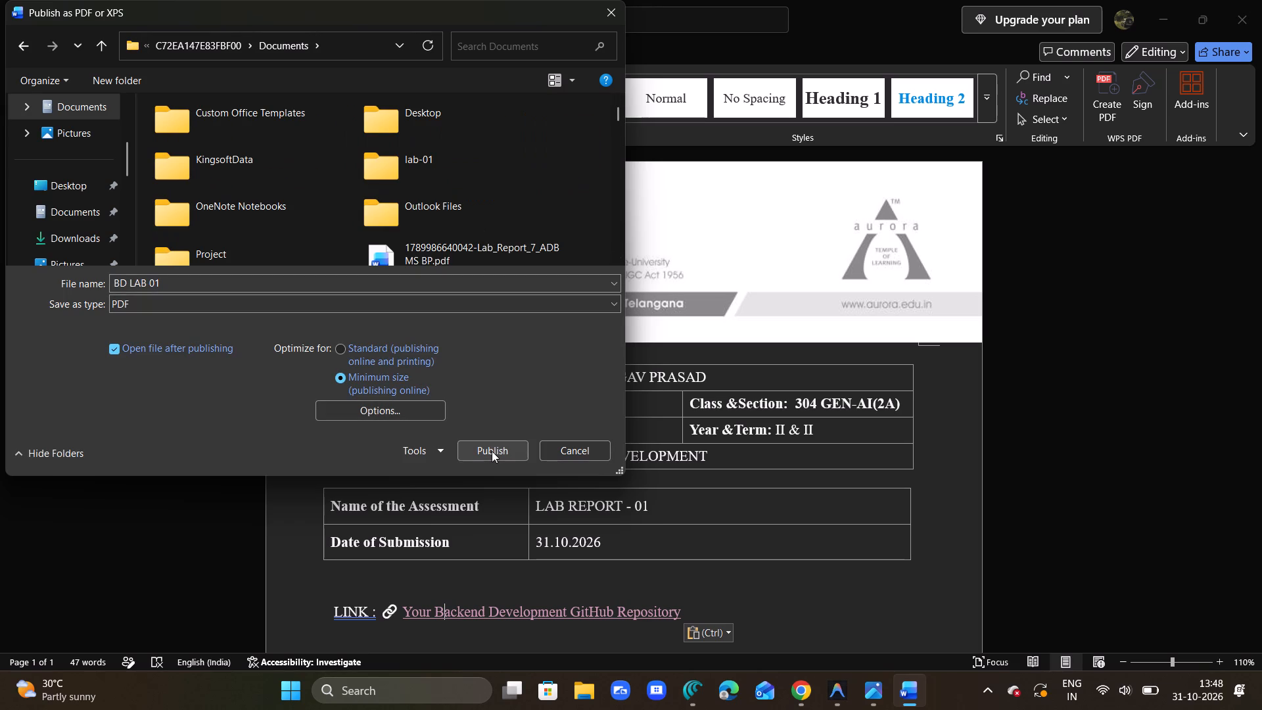
{"action": "left_click", "coordinate": [492, 451]}
{"action": "left_click", "coordinate": [492, 451]}
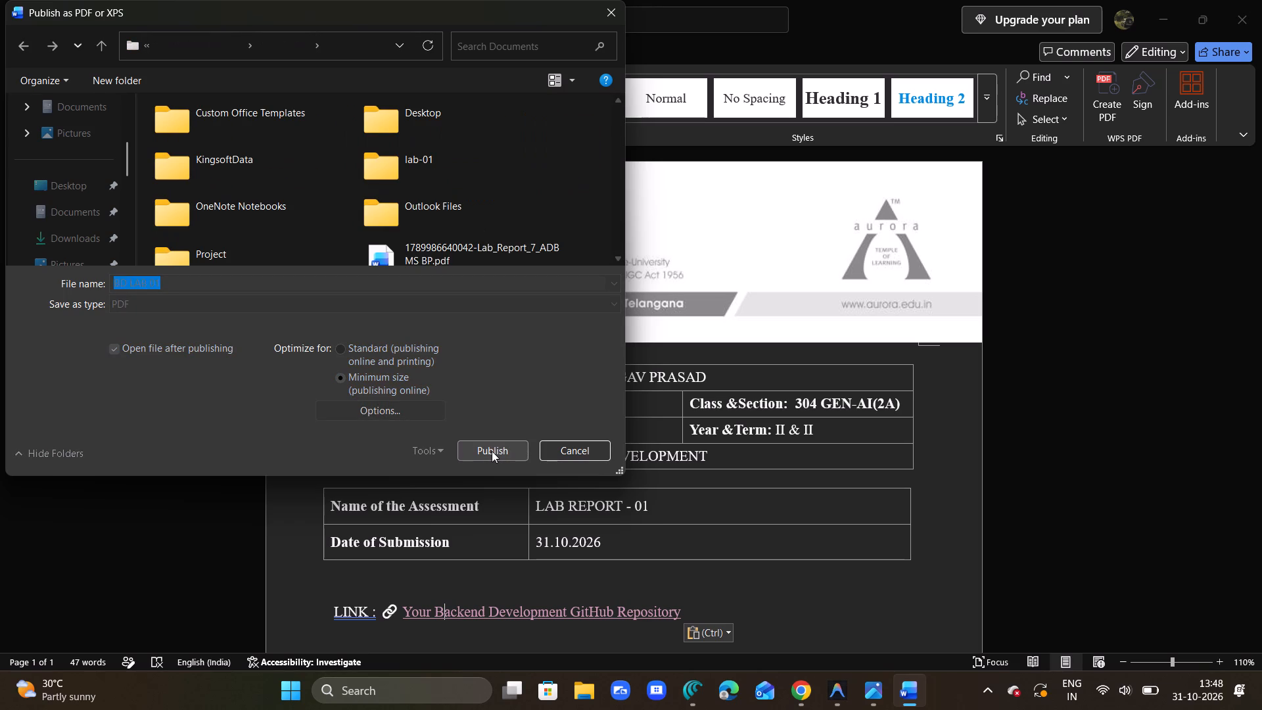
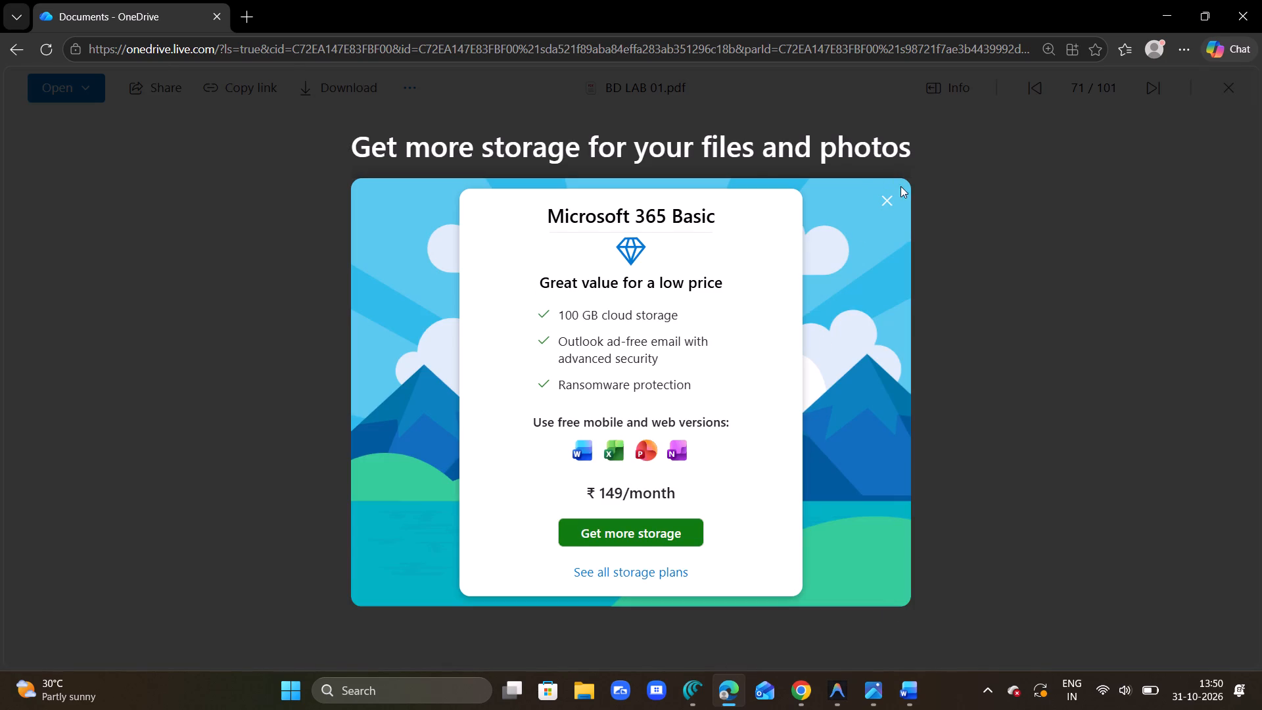
Dismiss the Microsoft 365 Basic storage offer and download BD LAB 01.pdf from OneDrive.
{"action": "left_click", "coordinate": [899, 201]}
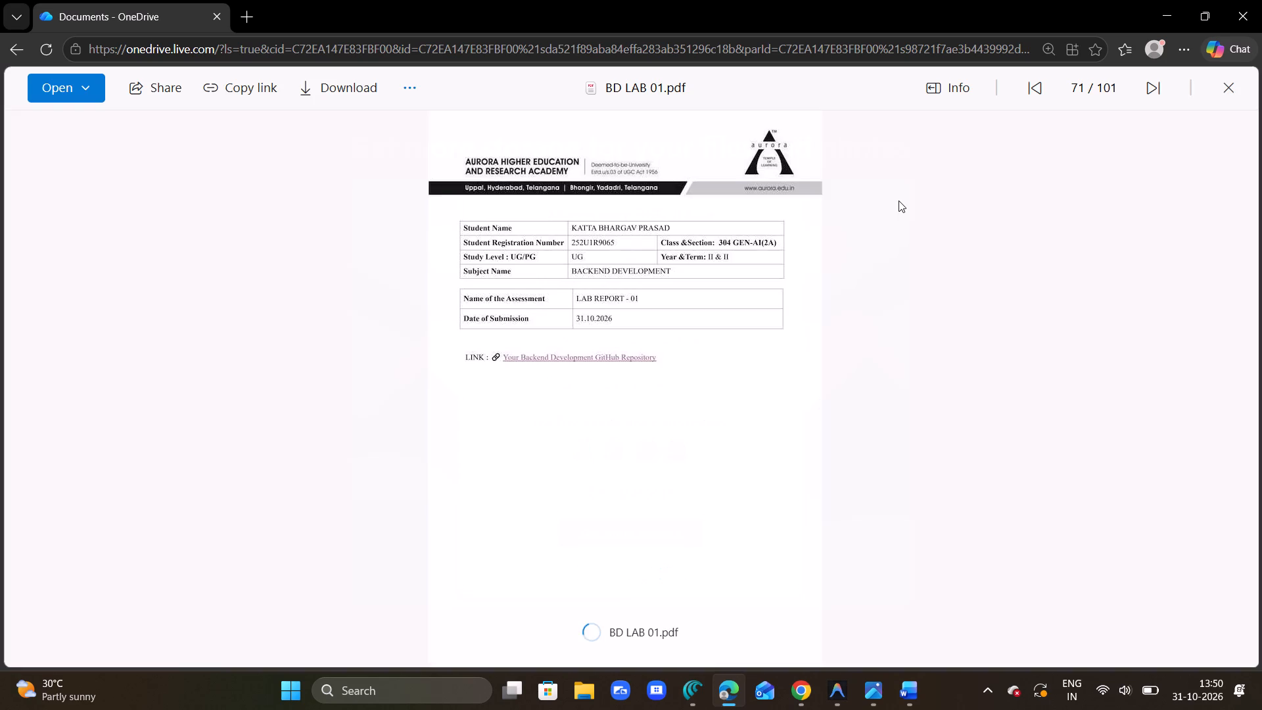
{"action": "left_click", "coordinate": [317, 97]}
Pause the song Popular that is playing in the background from the system media controls.
{"action": "left_click", "coordinate": [1091, 688]}
{"action": "left_click", "coordinate": [1127, 692]}
{"action": "left_click", "coordinate": [1113, 304]}
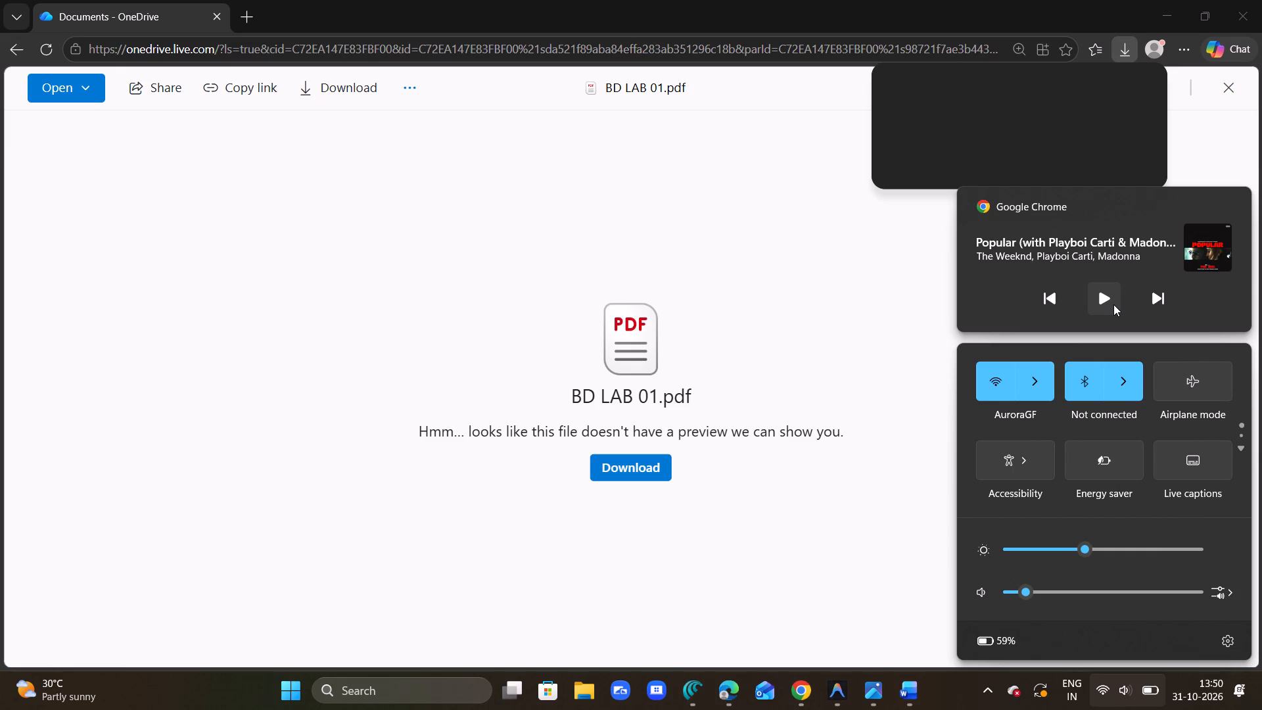
{"action": "left_click", "coordinate": [943, 301]}
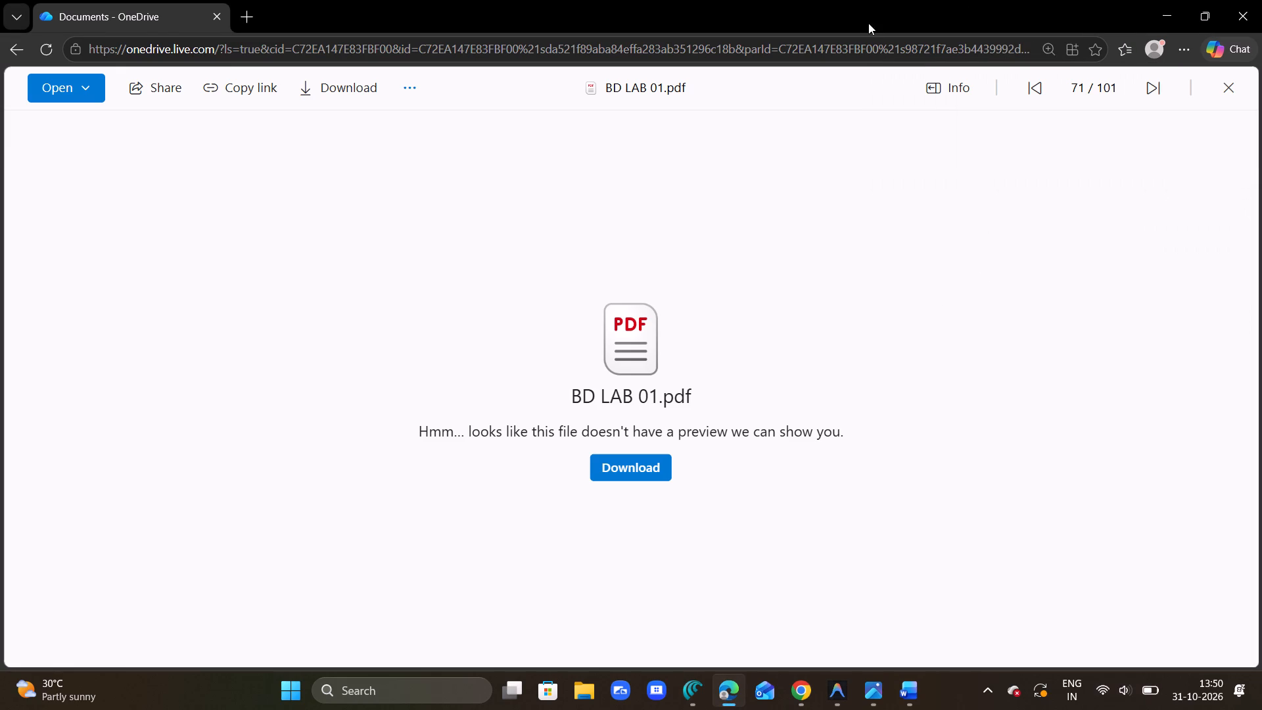
Download BD LAB 01.pdf from OneDrive again.
{"action": "left_click", "coordinate": [325, 97]}
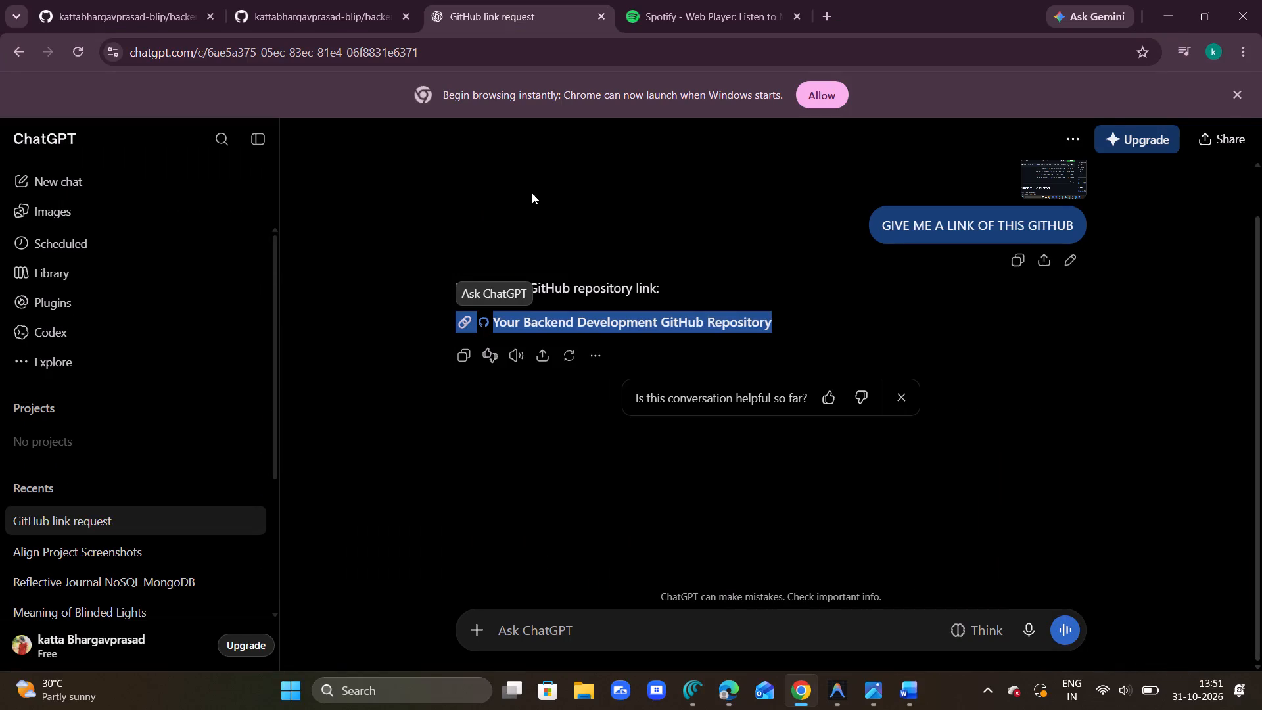
{"action": "left_click", "coordinate": [824, 22]}
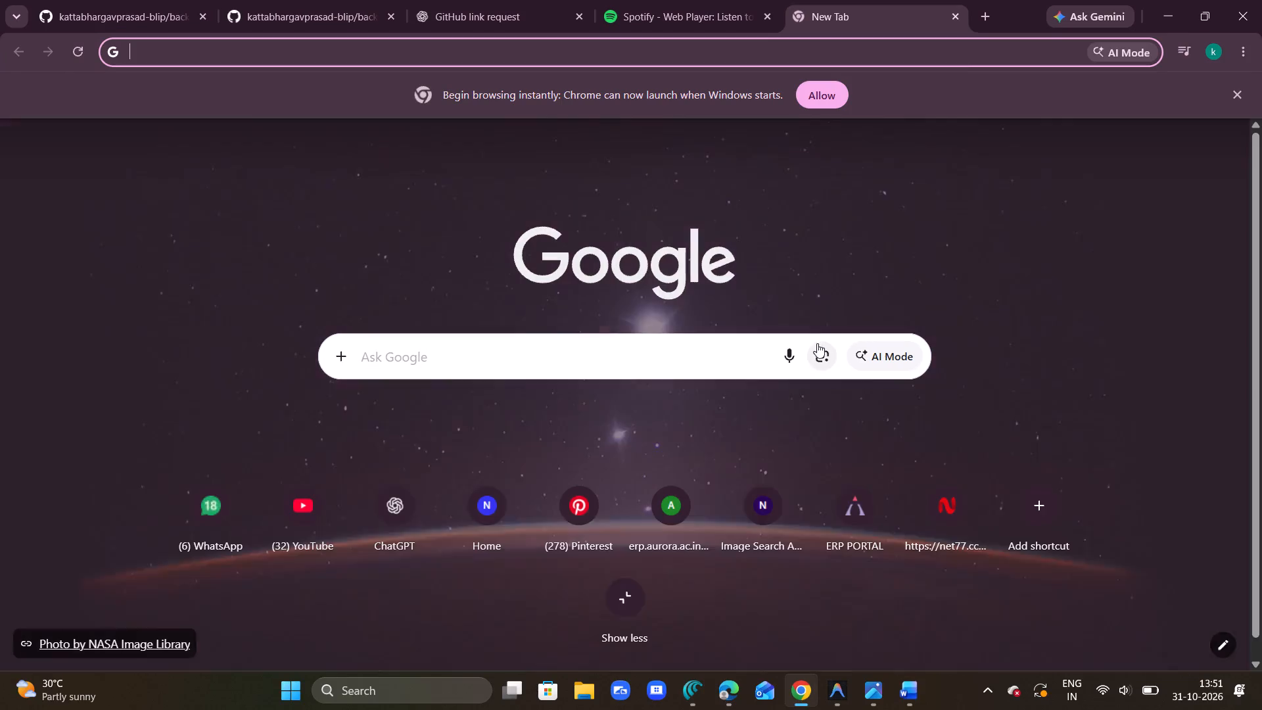
{"action": "left_click", "coordinate": [827, 511]}
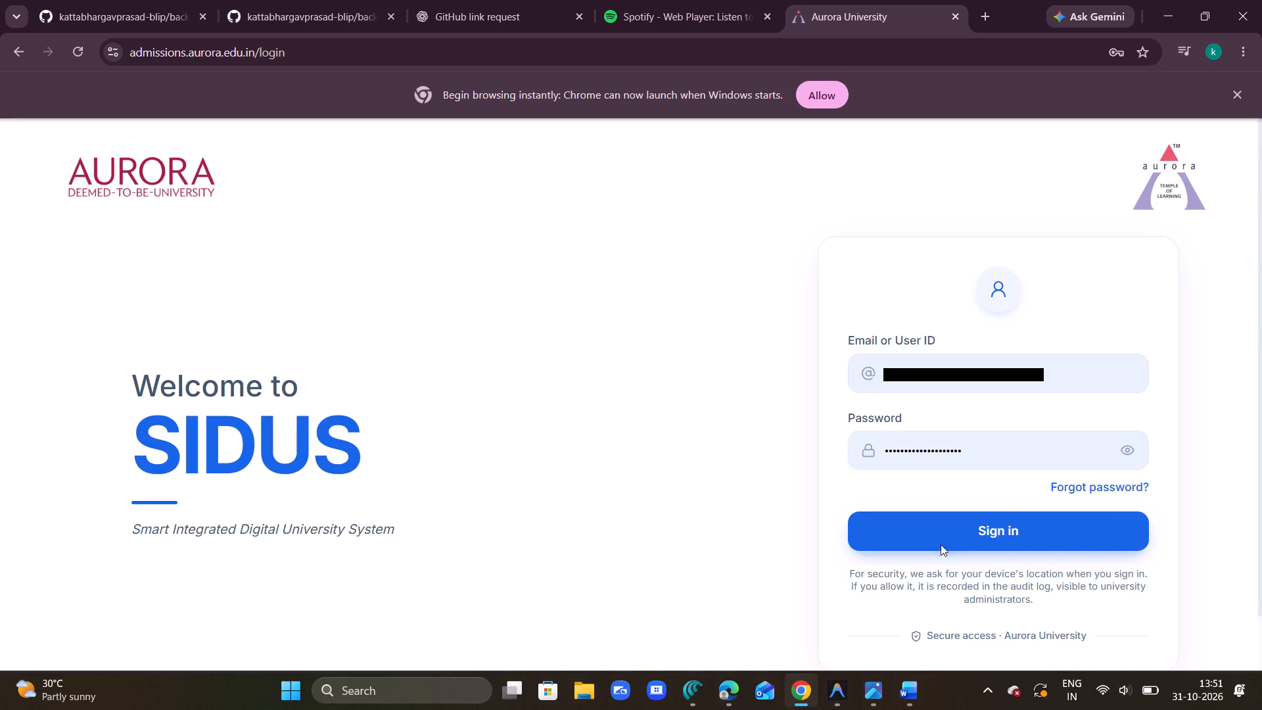
Sign in to the Aurora University portal with the prefilled credentials, dismissing the Chrome startup offer and the Career notice.
{"action": "left_click", "coordinate": [941, 542]}
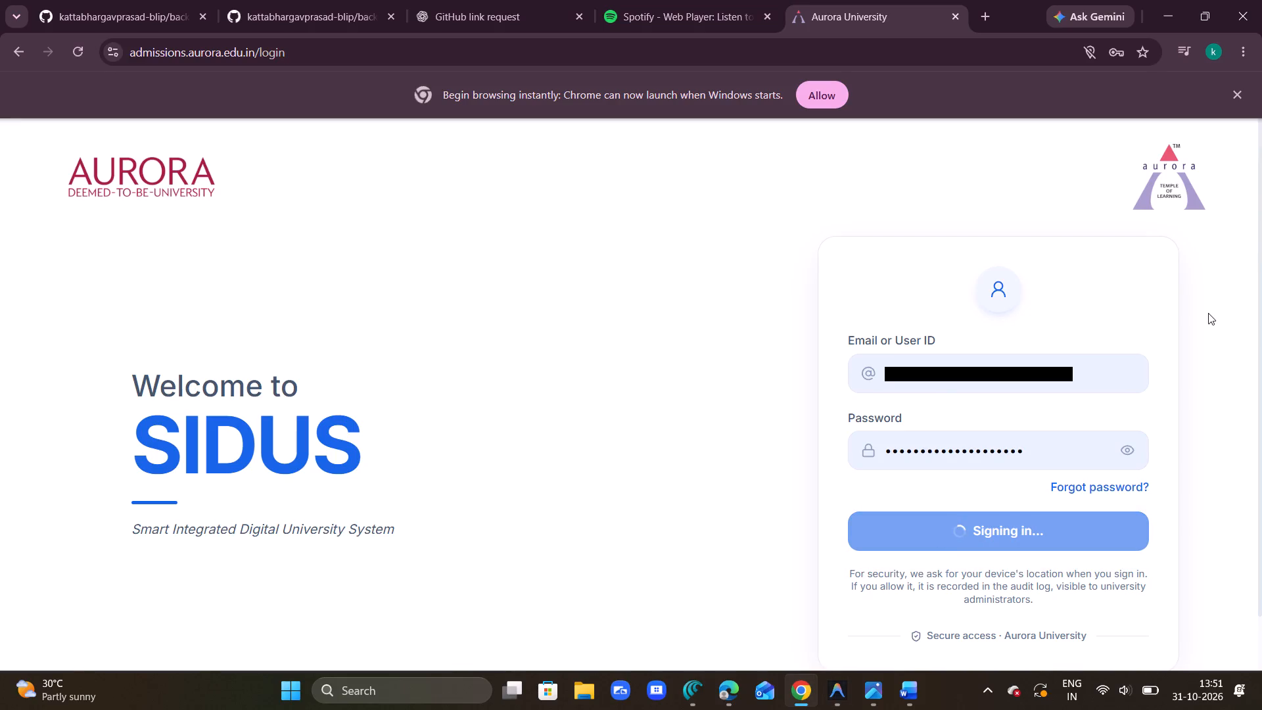
{"action": "left_click", "coordinate": [1237, 88]}
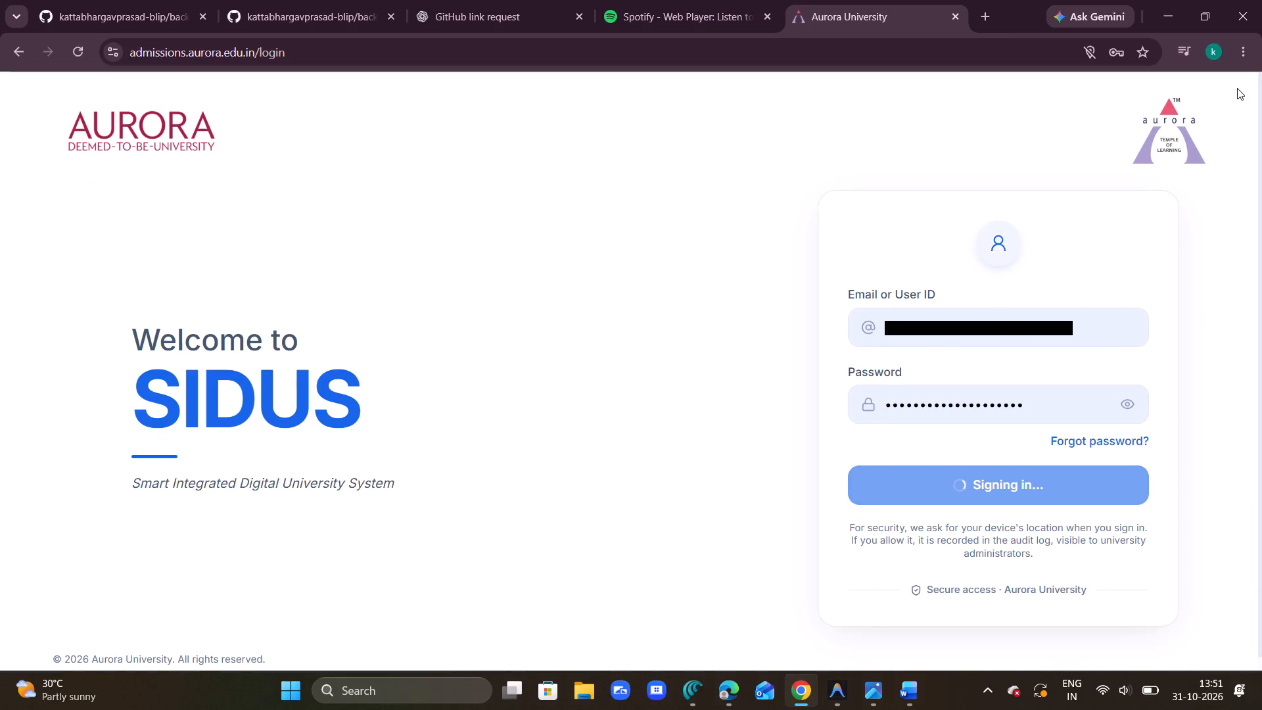
{"action": "left_click", "coordinate": [994, 488]}
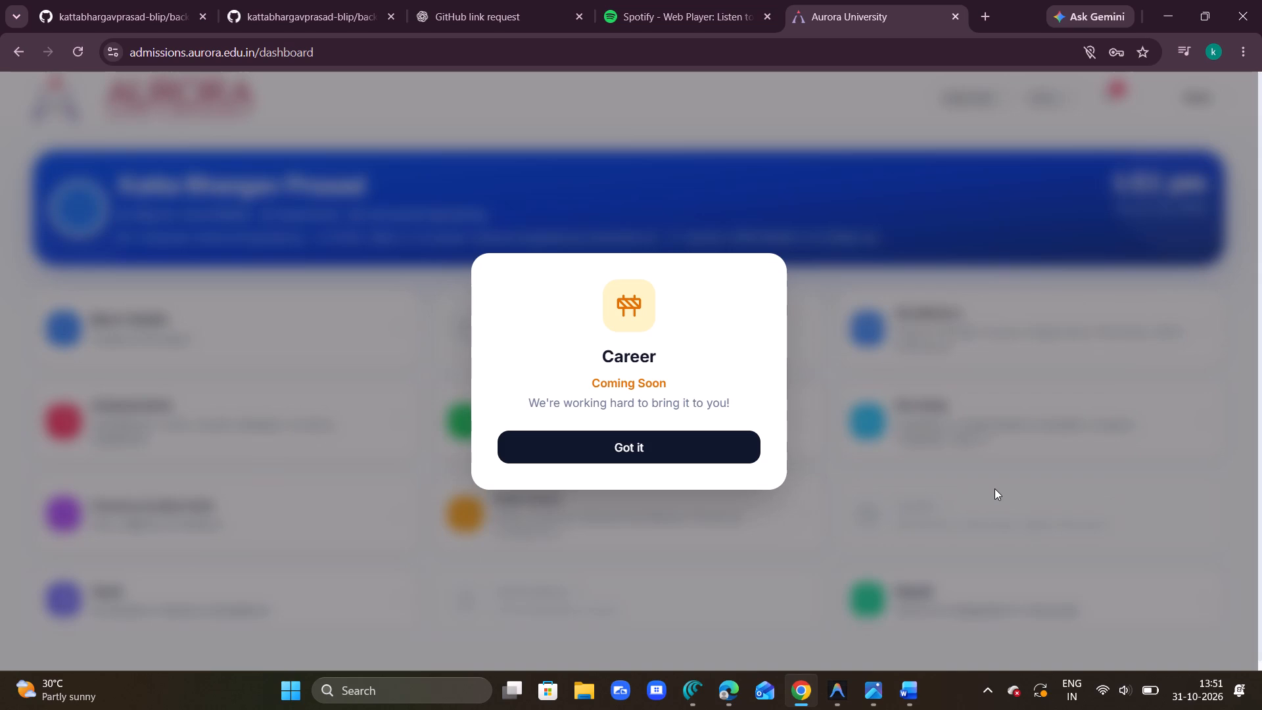
{"action": "left_click", "coordinate": [858, 301]}
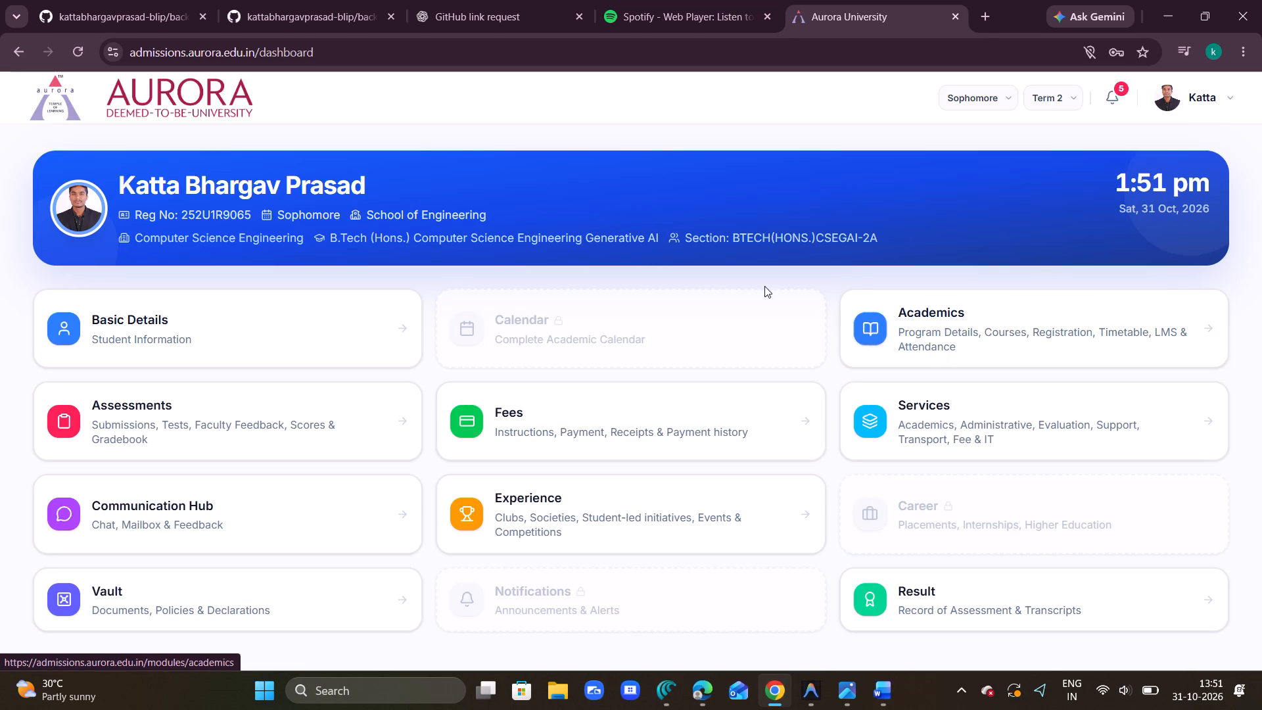
Open the Backend Development Fundamentals assessment list from the Assessments module.
{"action": "left_click", "coordinate": [247, 427]}
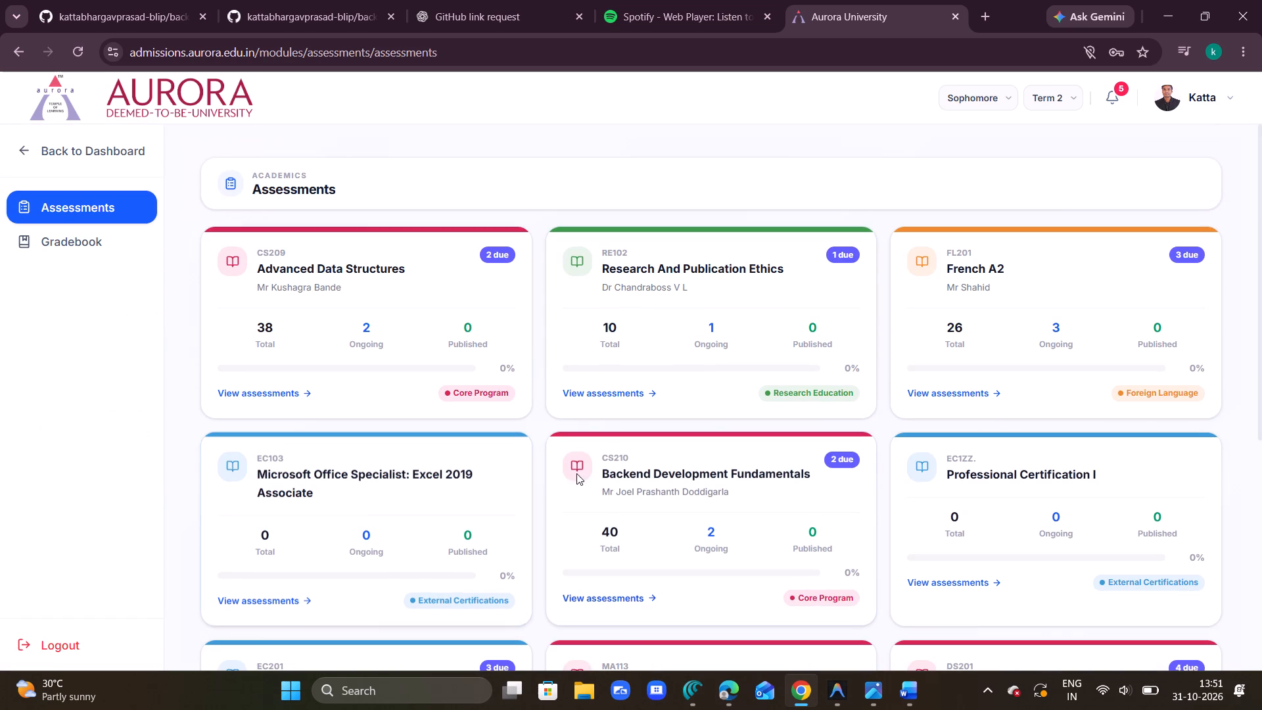
{"action": "left_click", "coordinate": [613, 594]}
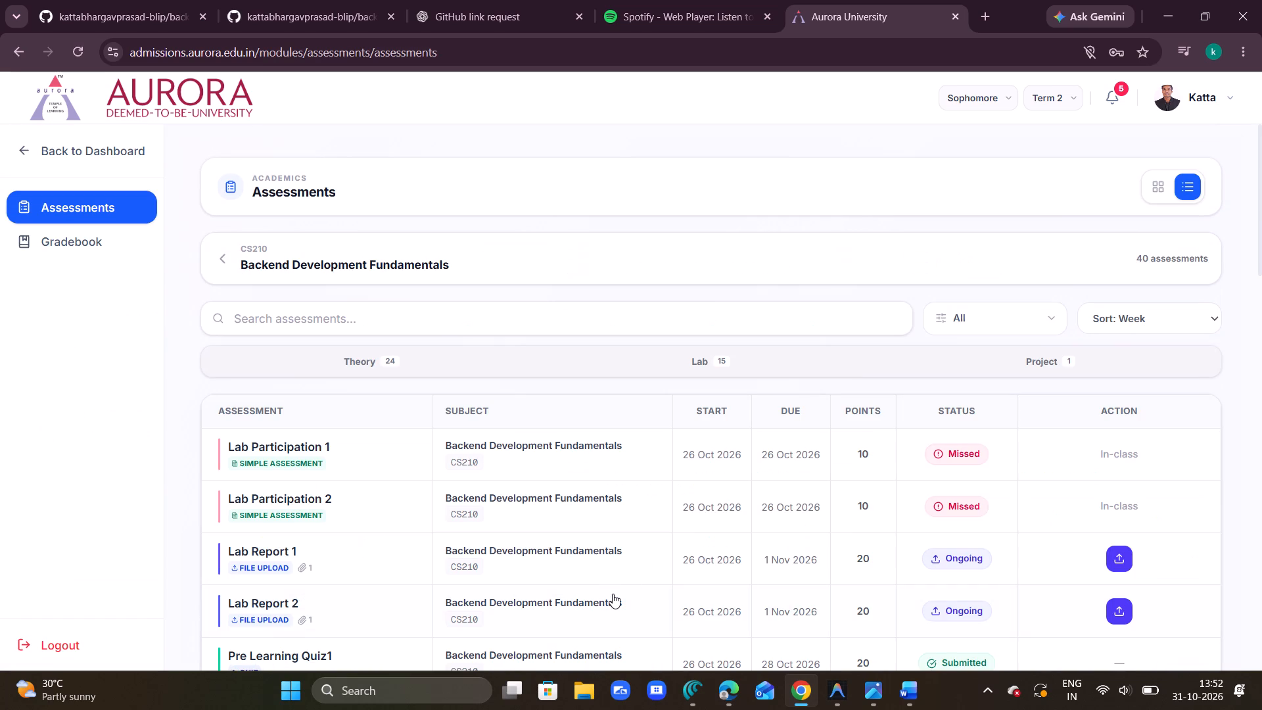
Start the file upload for Lab Report 1 and browse to the Downloads folder for the report file.
{"action": "scroll", "coordinate": [812, 466], "scroll_direction": "down", "scroll_amount": 1}
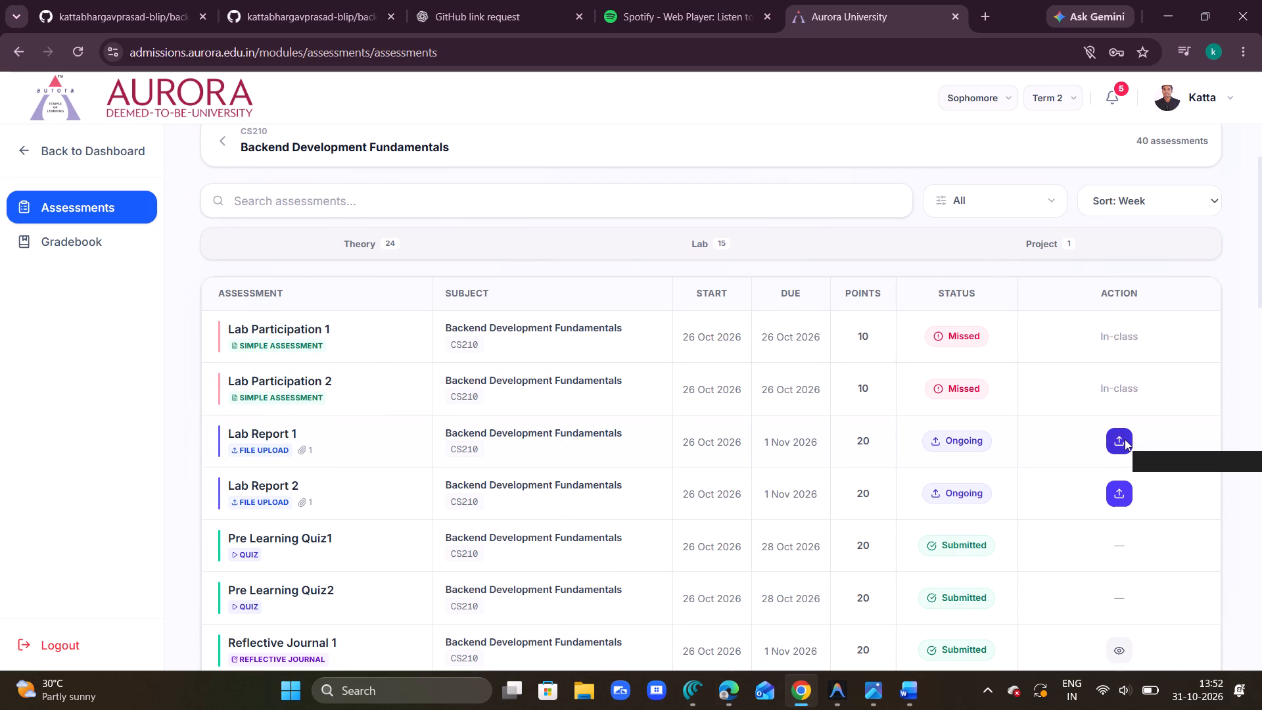
{"action": "left_click", "coordinate": [1125, 439]}
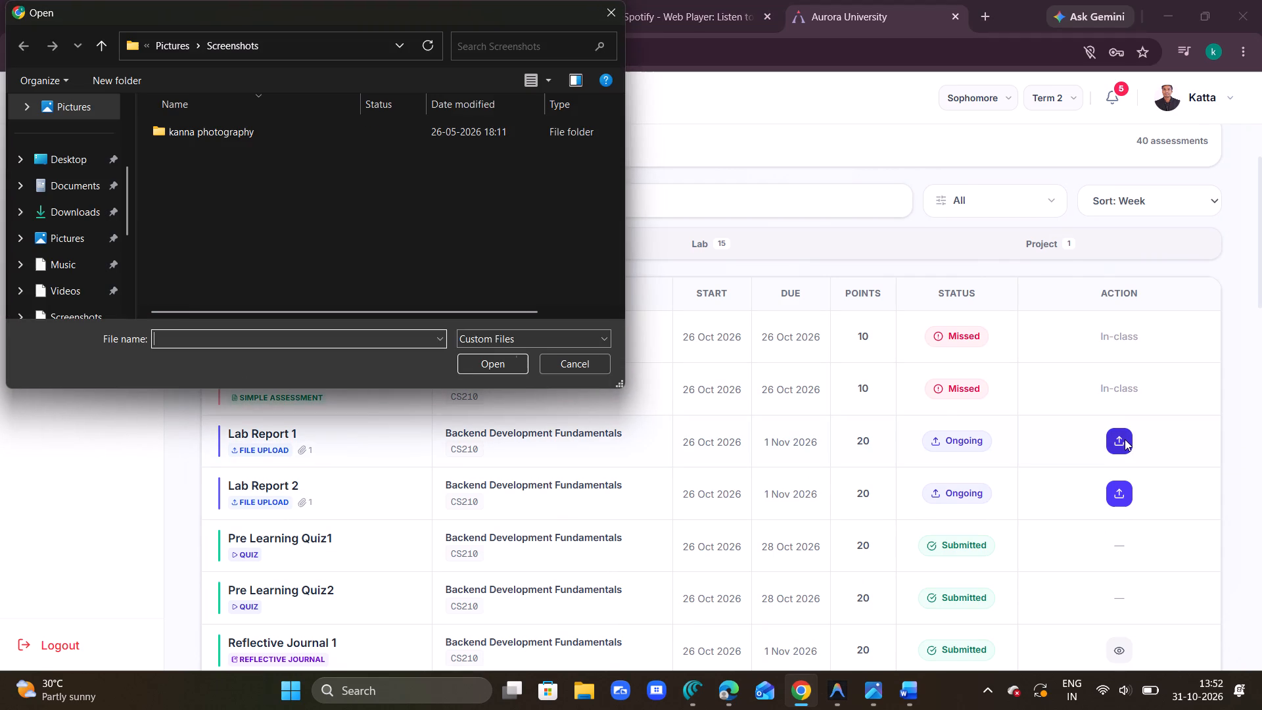
{"action": "left_click", "coordinate": [89, 218]}
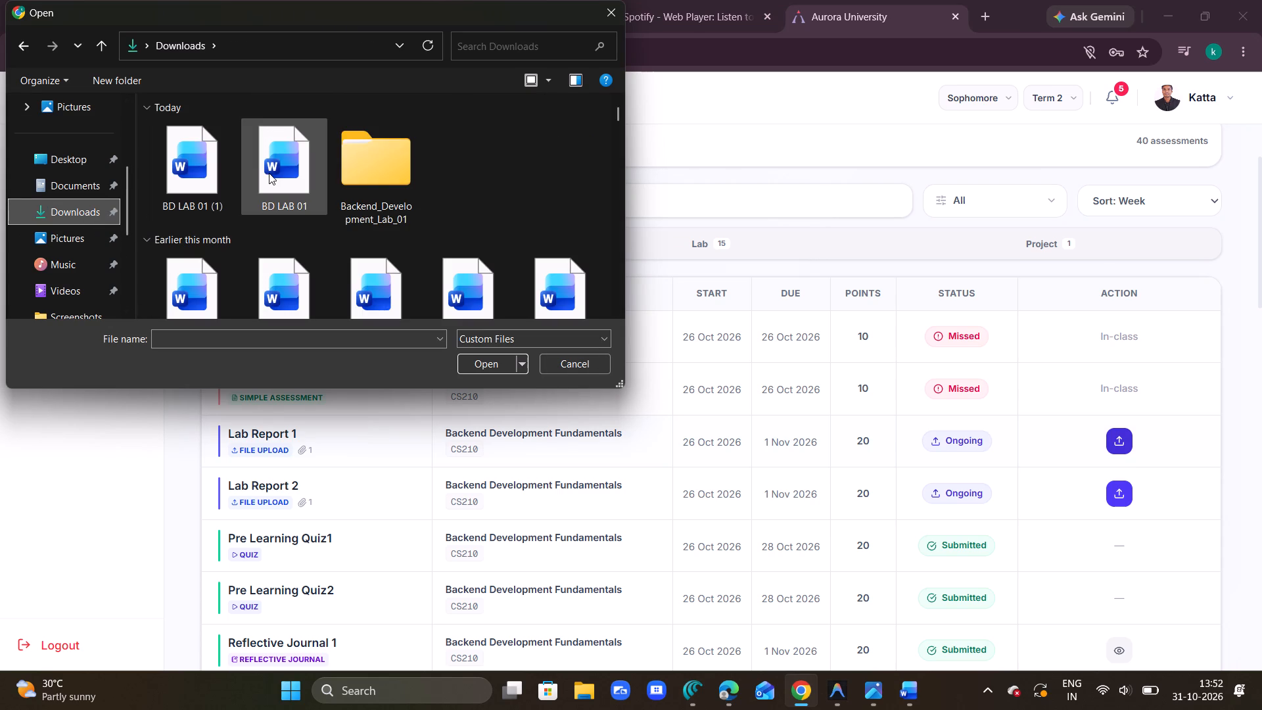
Choose the BD LAB 01 file from Downloads and upload it as the Lab Report 1 submission.
{"action": "left_click", "coordinate": [269, 173]}
{"action": "left_click", "coordinate": [472, 368]}
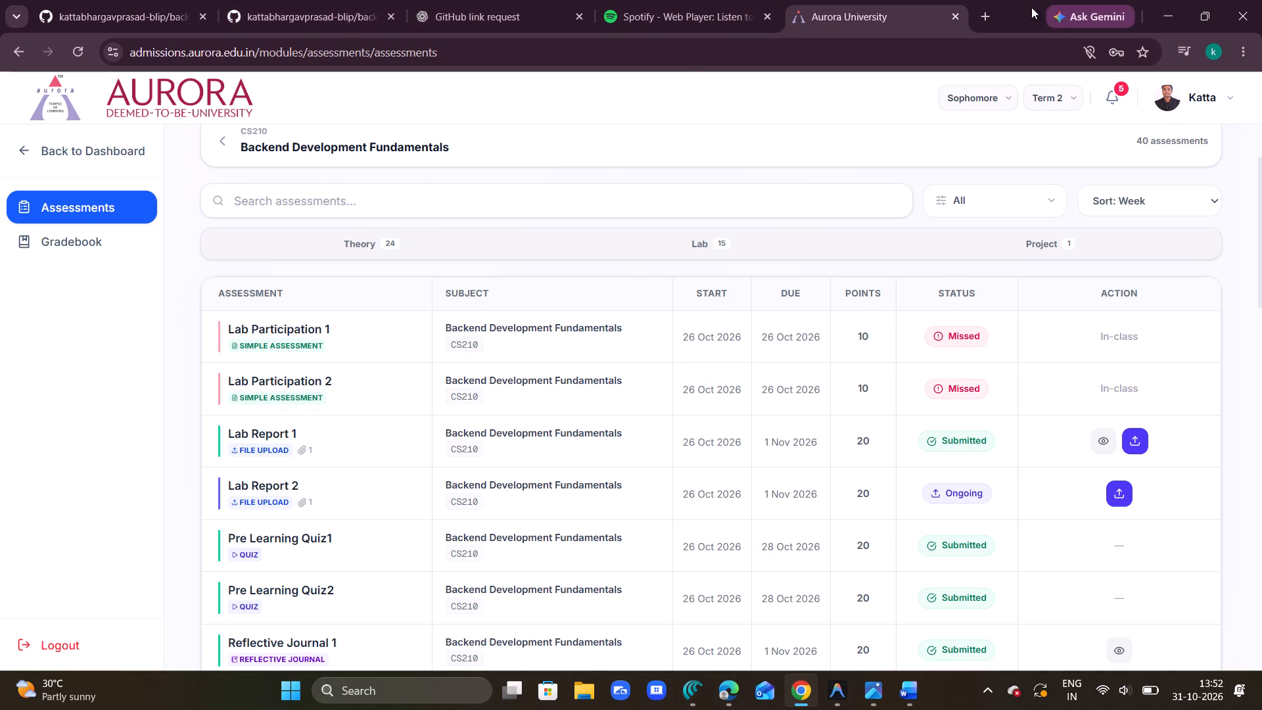
Open WhatsApp Web in a new browser tab.
{"action": "left_click", "coordinate": [990, 19]}
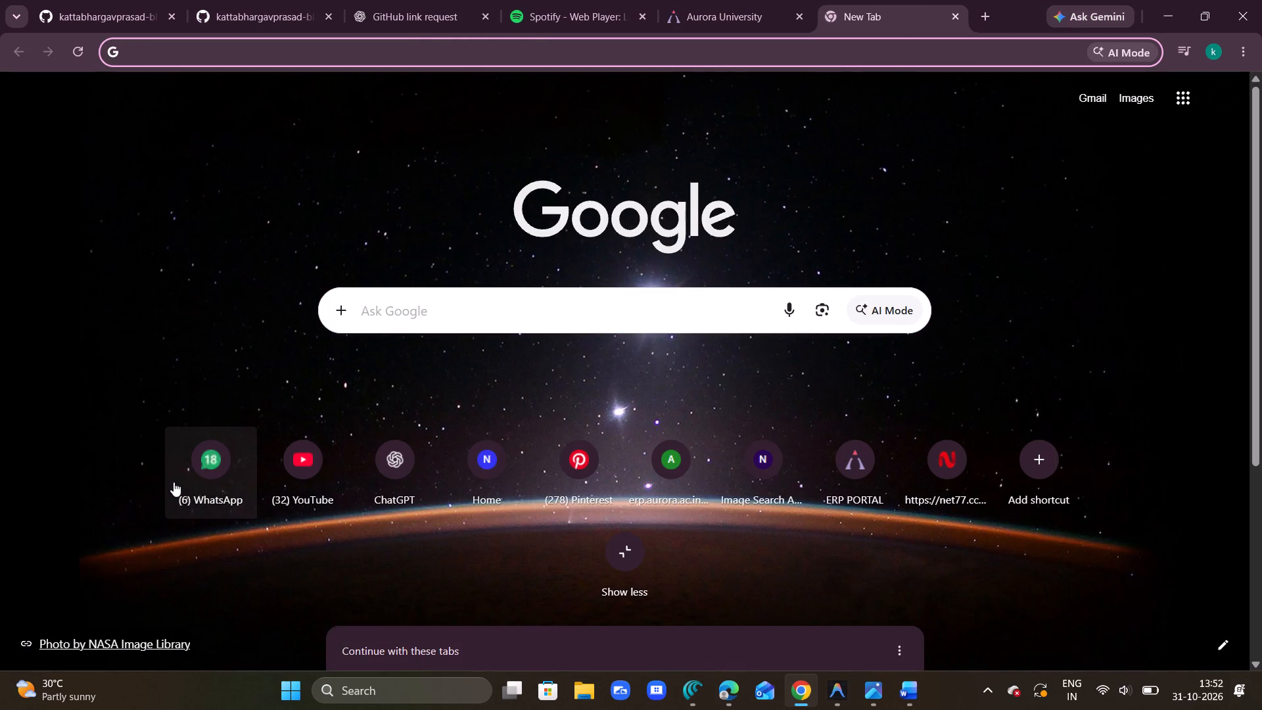
{"action": "left_click", "coordinate": [202, 470]}
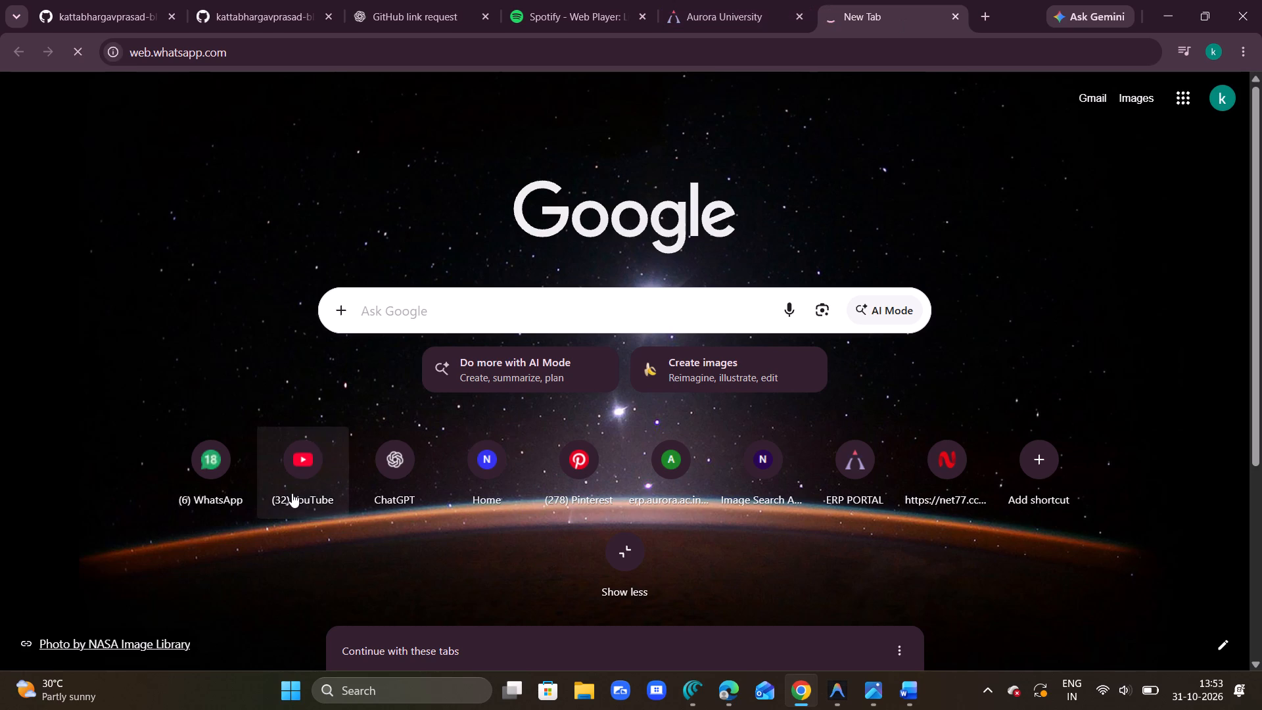
{"action": "left_click", "coordinate": [215, 481]}
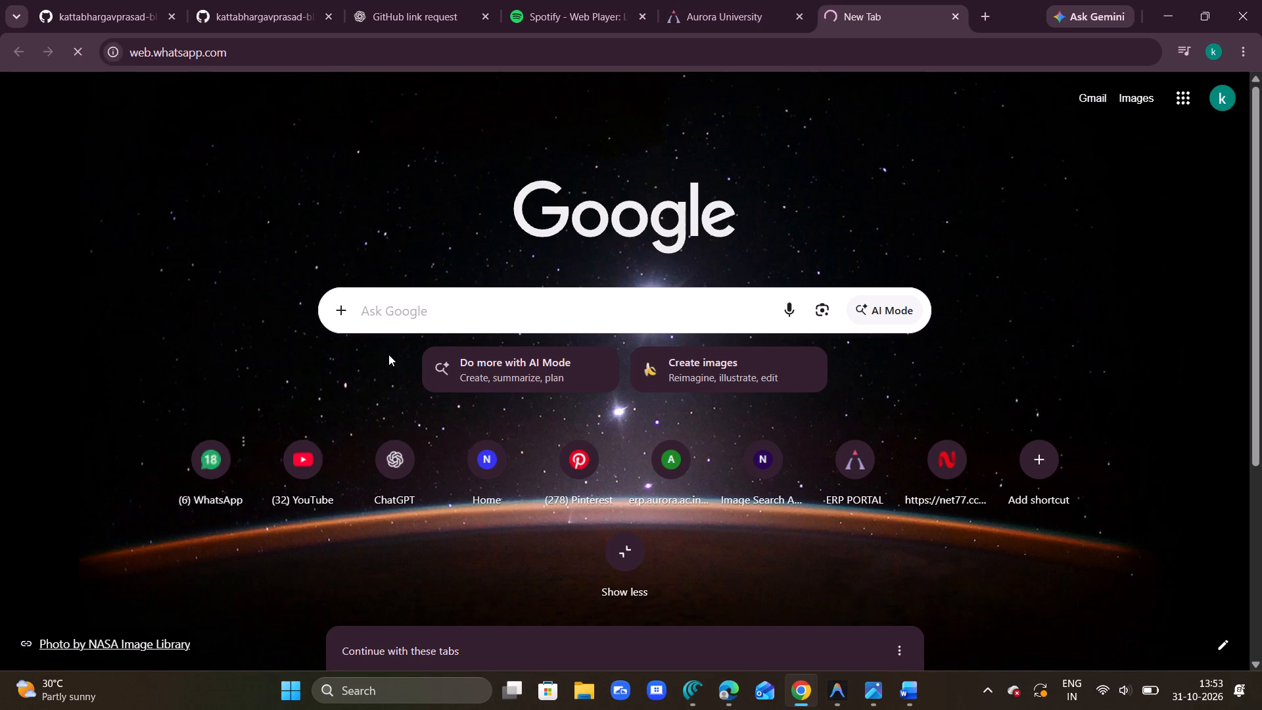